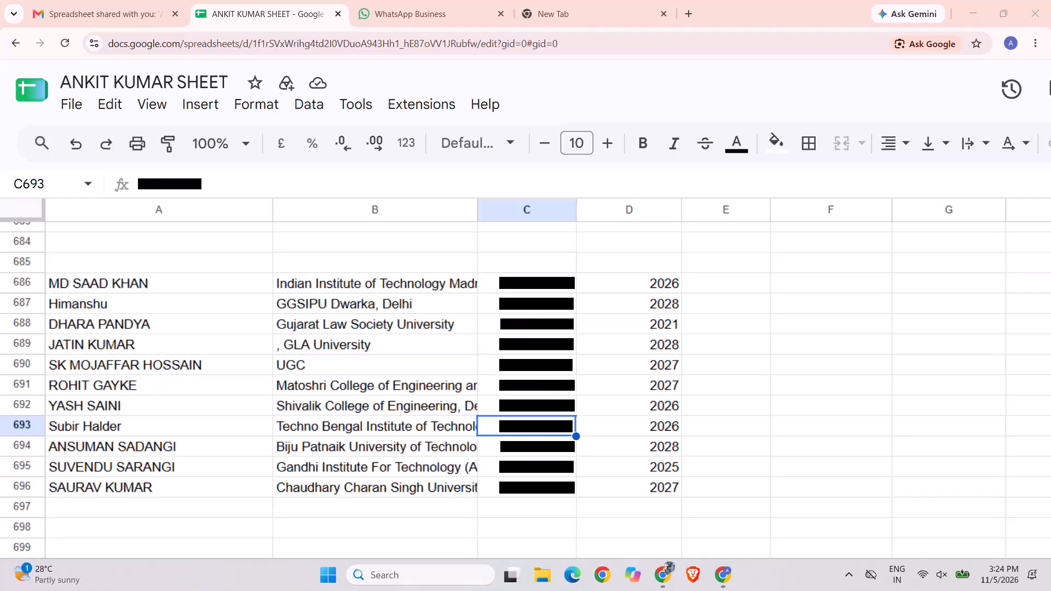
Set the call status in column L of row 693 to NOT ANSWRD.
scroll(939, 478, left, 1)
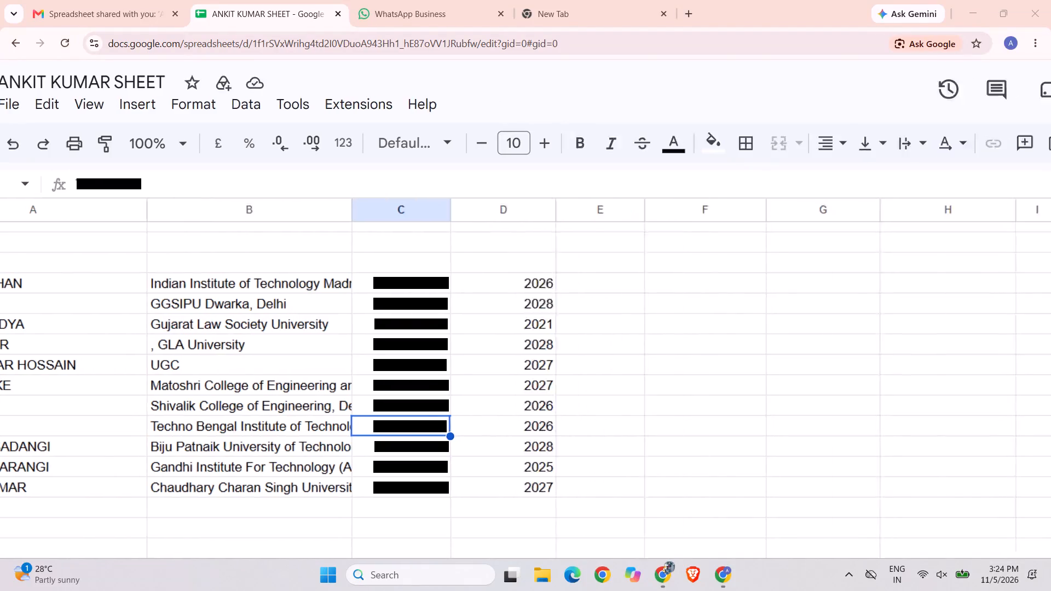
scroll(939, 478, left, 2)
scroll(939, 478, right, 1)
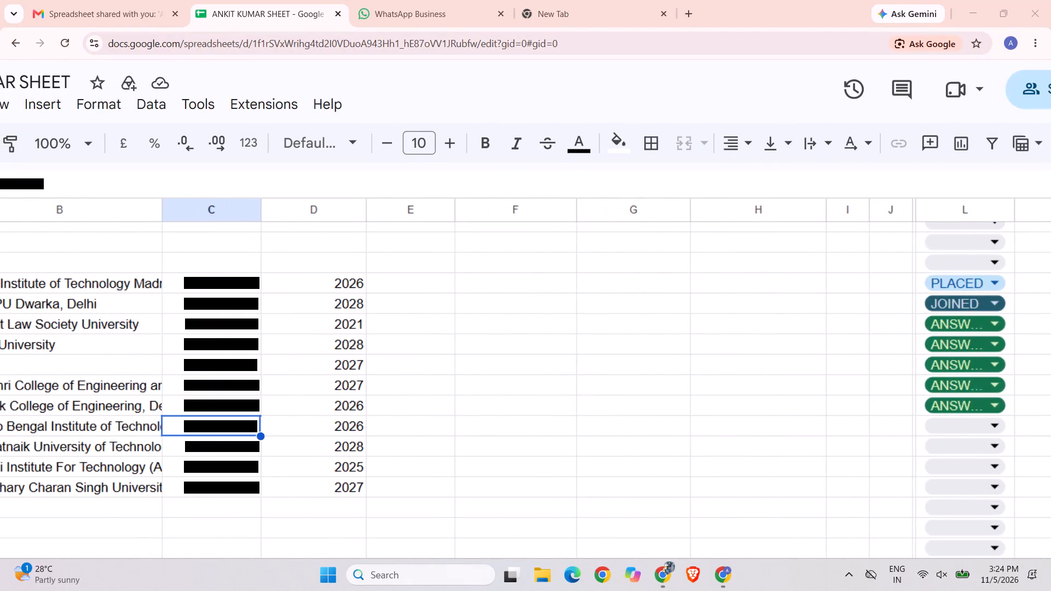
click(718, 426)
scroll(718, 426, right, 8)
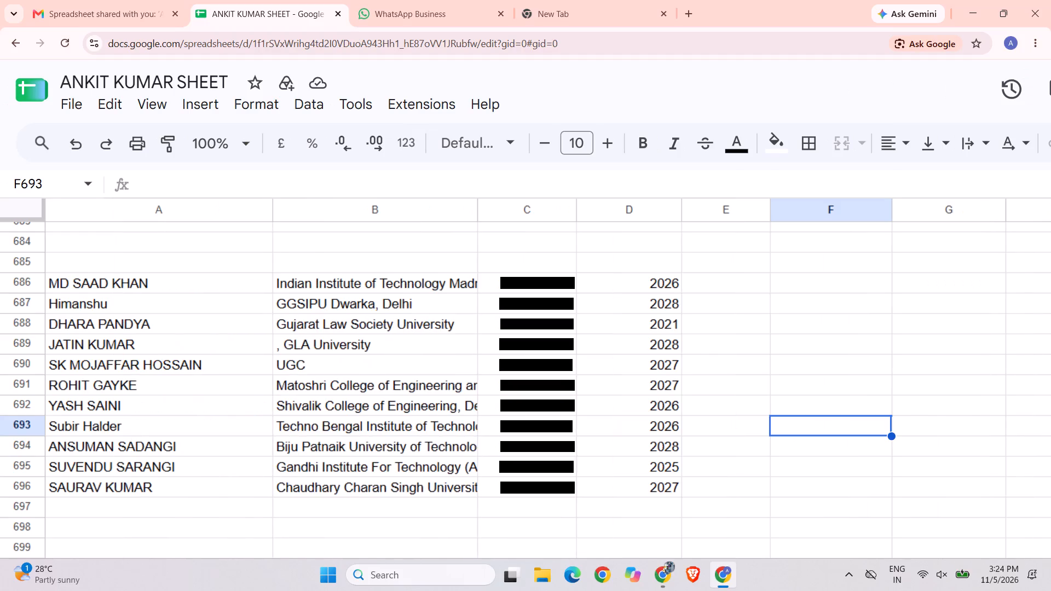
scroll(718, 426, left, 3)
click(847, 428)
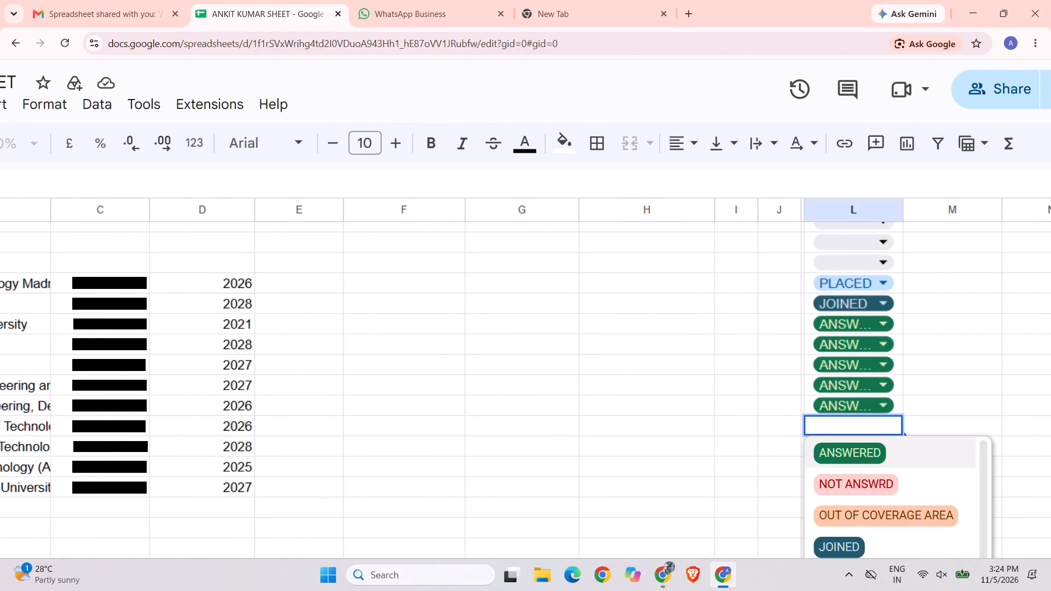
click(849, 483)
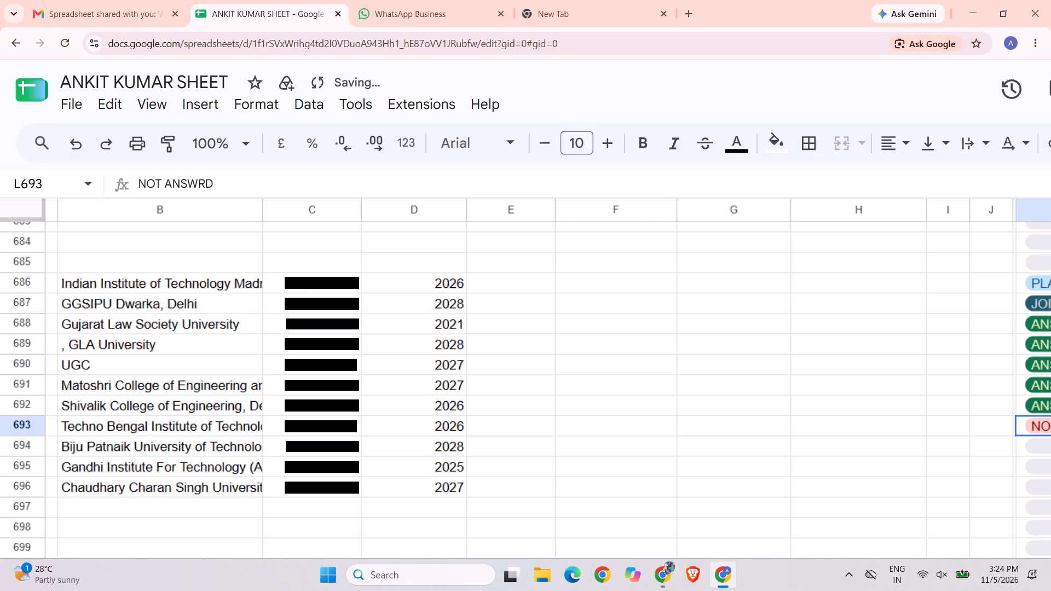
Set the call status in column L of row 694 to JOINED.
click(893, 443)
scroll(893, 443, right, 8)
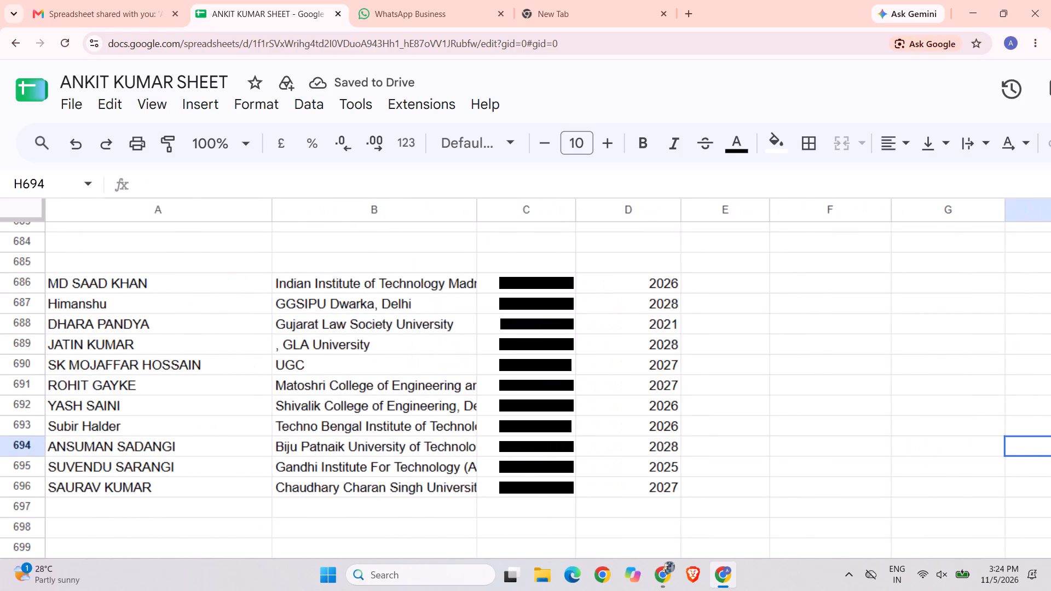
scroll(893, 443, left, 5)
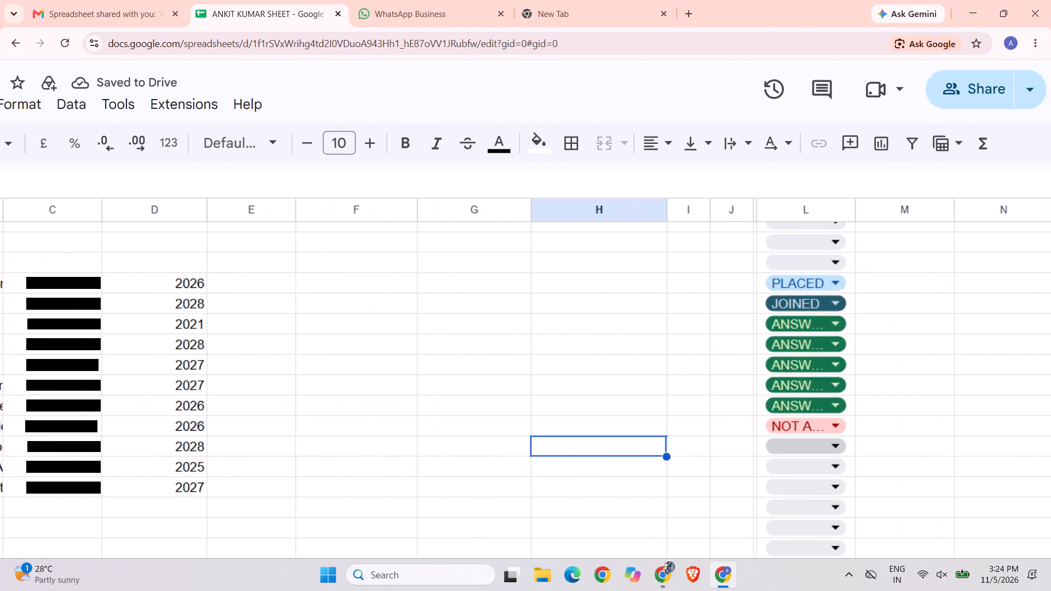
click(824, 445)
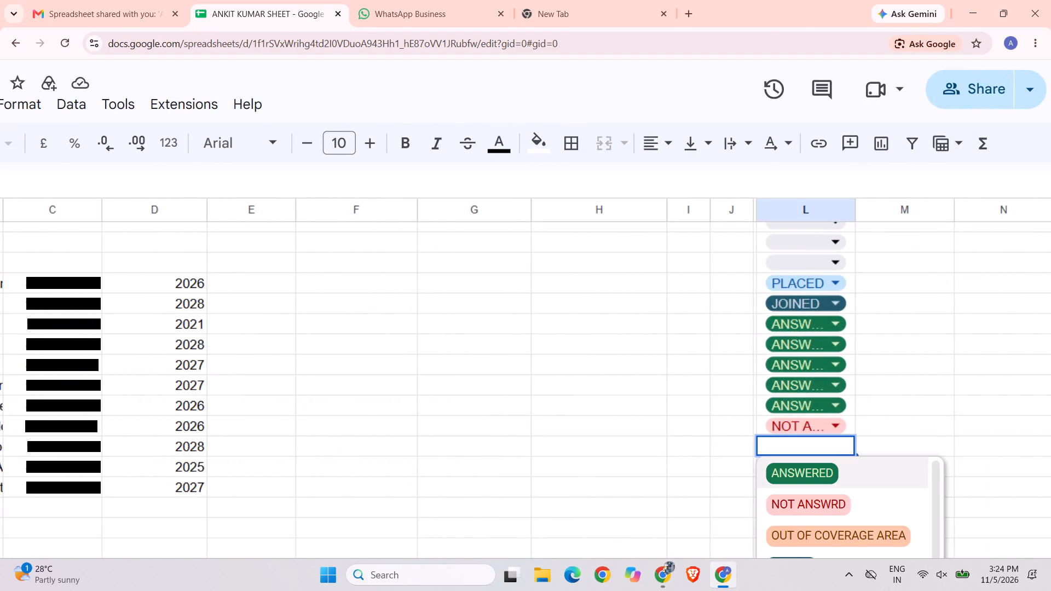
scroll(822, 501, down, 1)
click(800, 496)
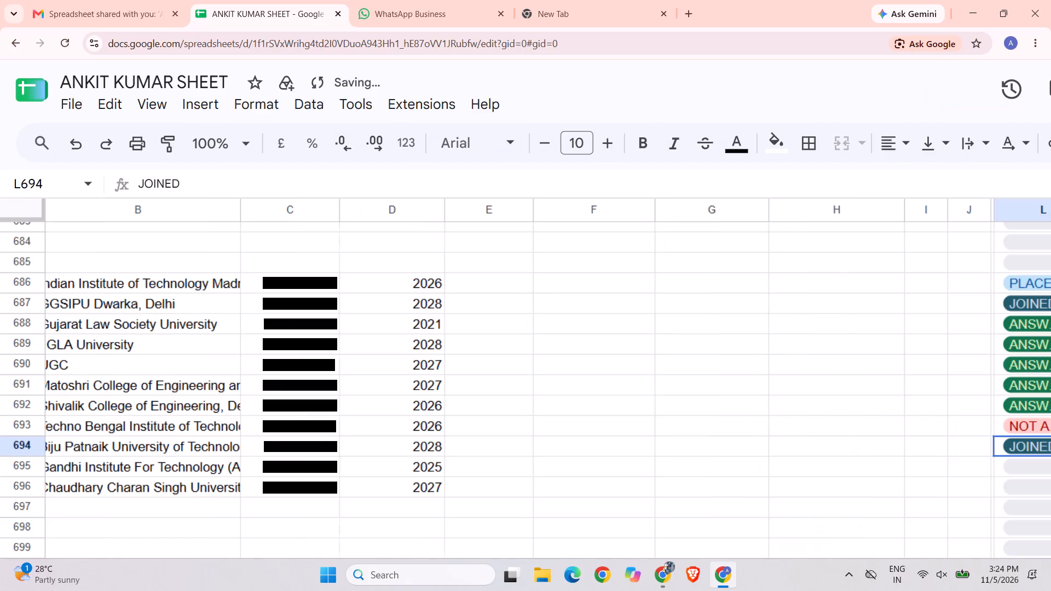
Select the column C entry of the candidate in row 695.
click(869, 467)
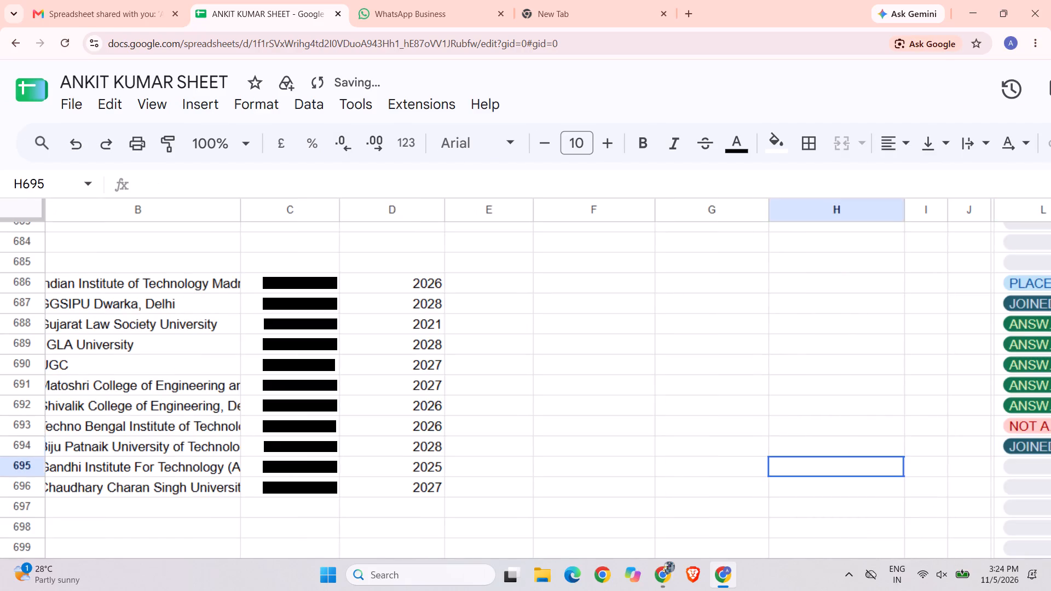
scroll(869, 467, left, 5)
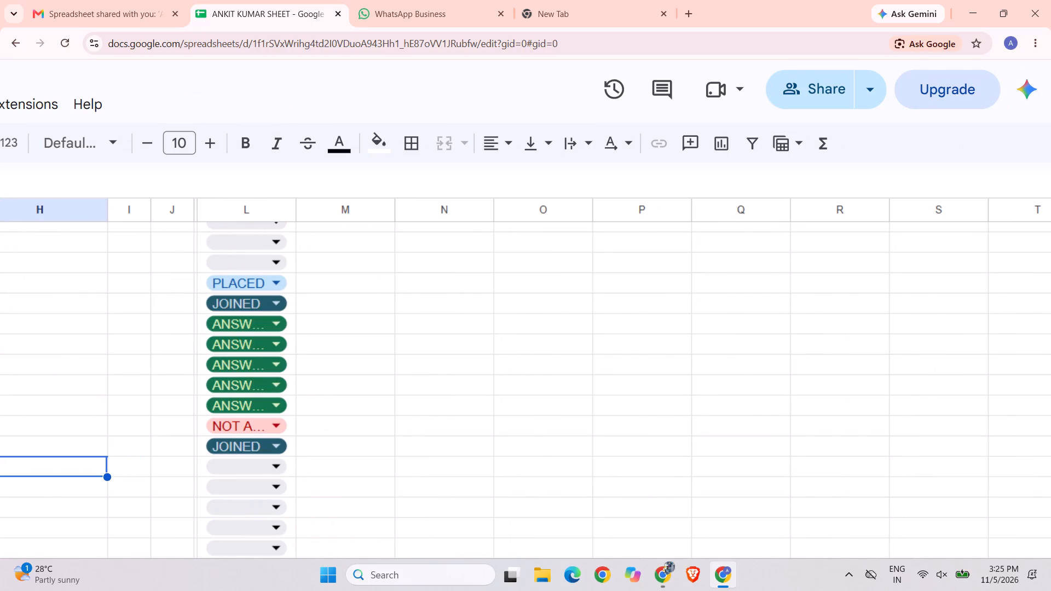
scroll(869, 467, right, 5)
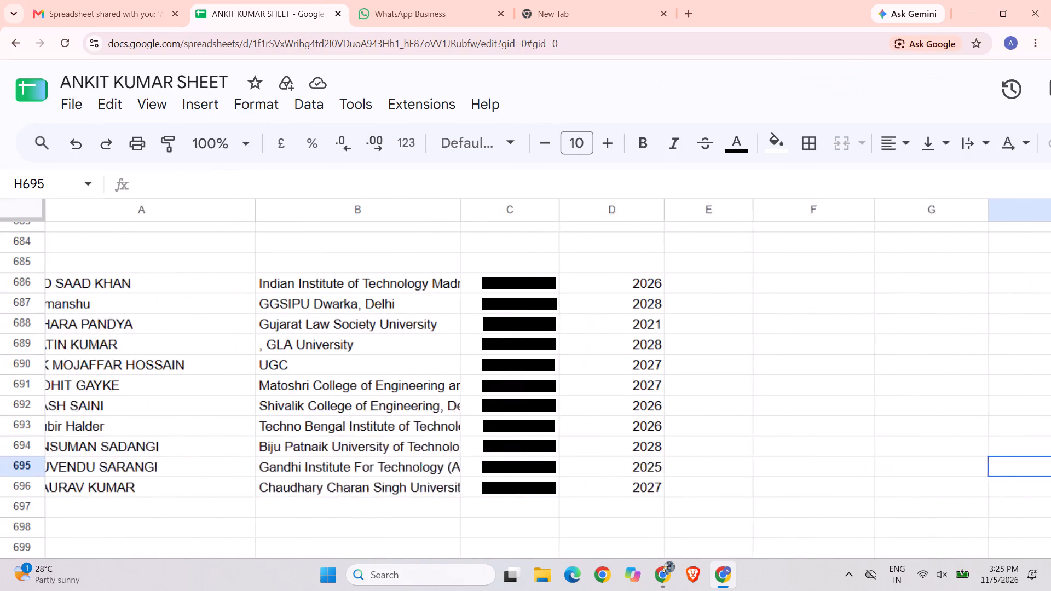
scroll(869, 467, right, 1)
scroll(869, 467, down, 1)
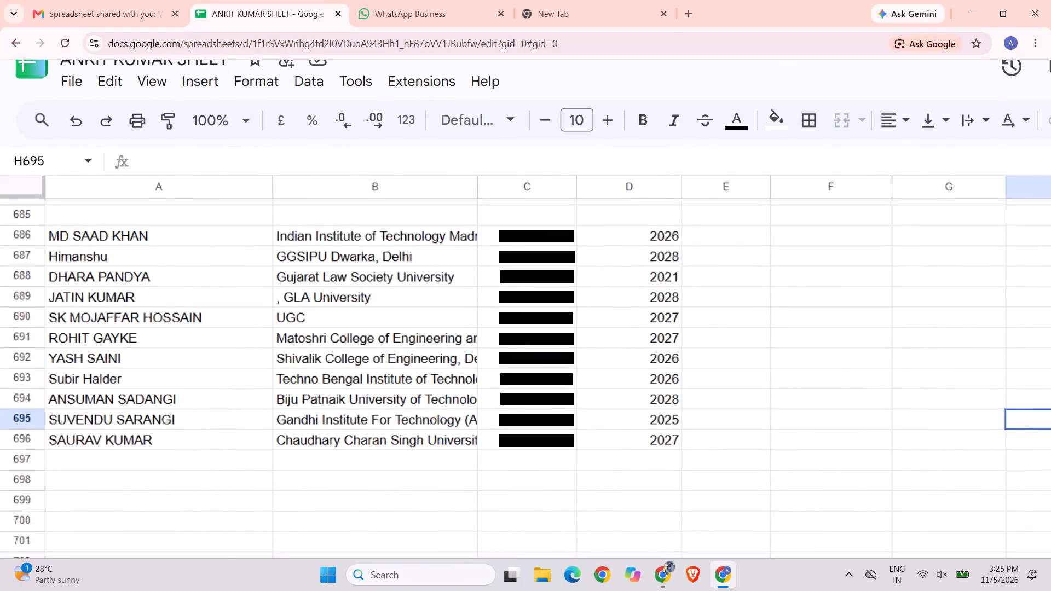
scroll(869, 467, down, 1)
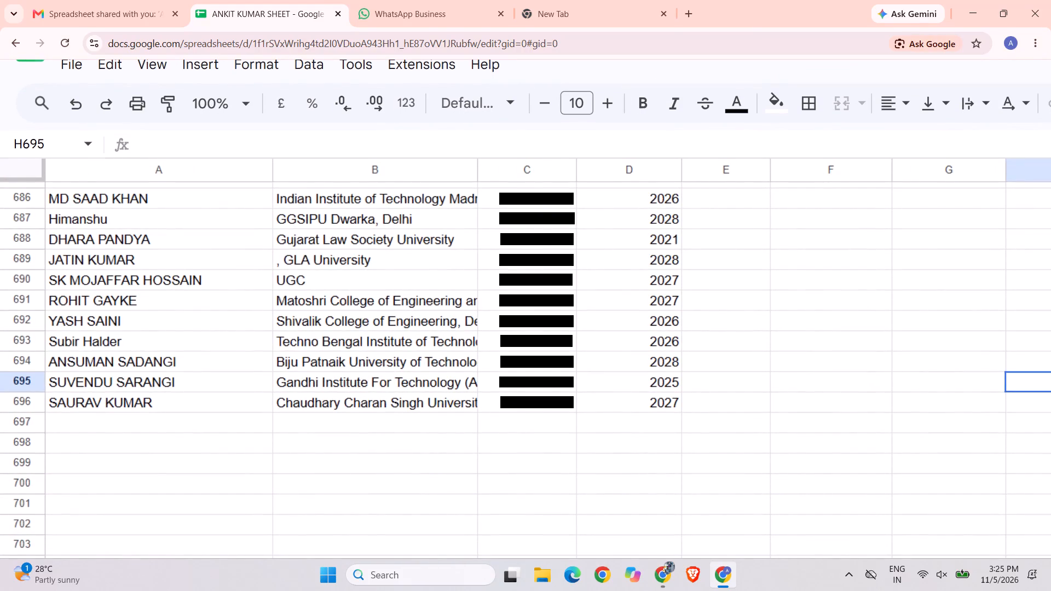
click(550, 384)
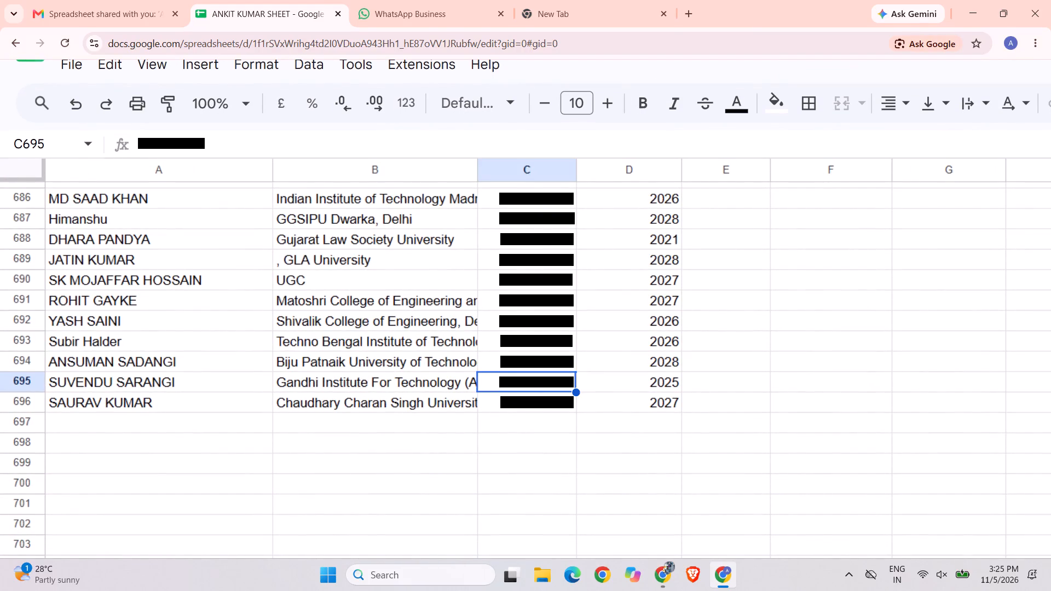
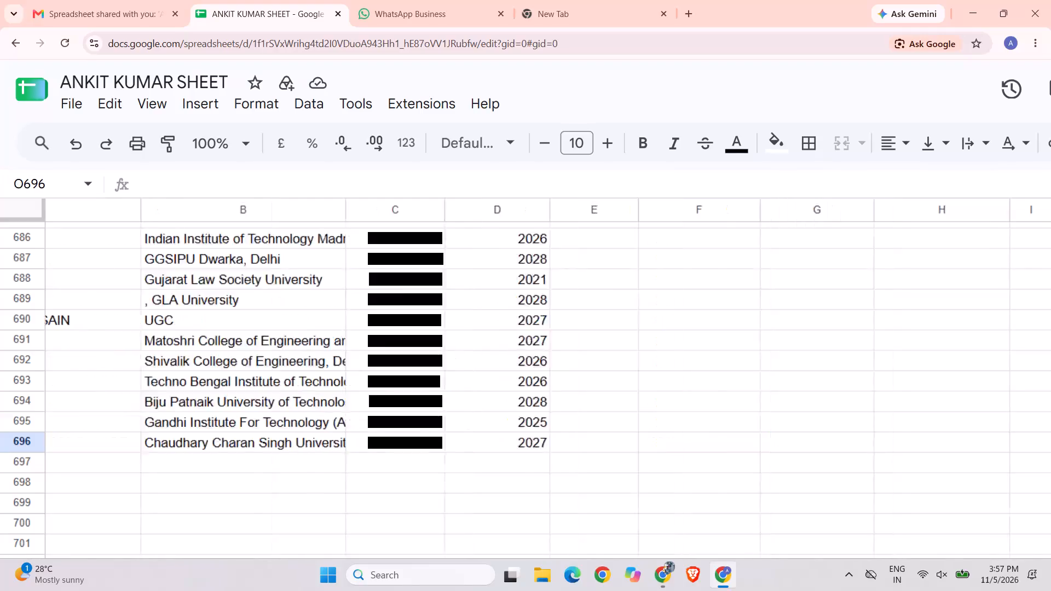
Look along row 696 from the candidate name in column A across to the call status area around column L.
key(Right)
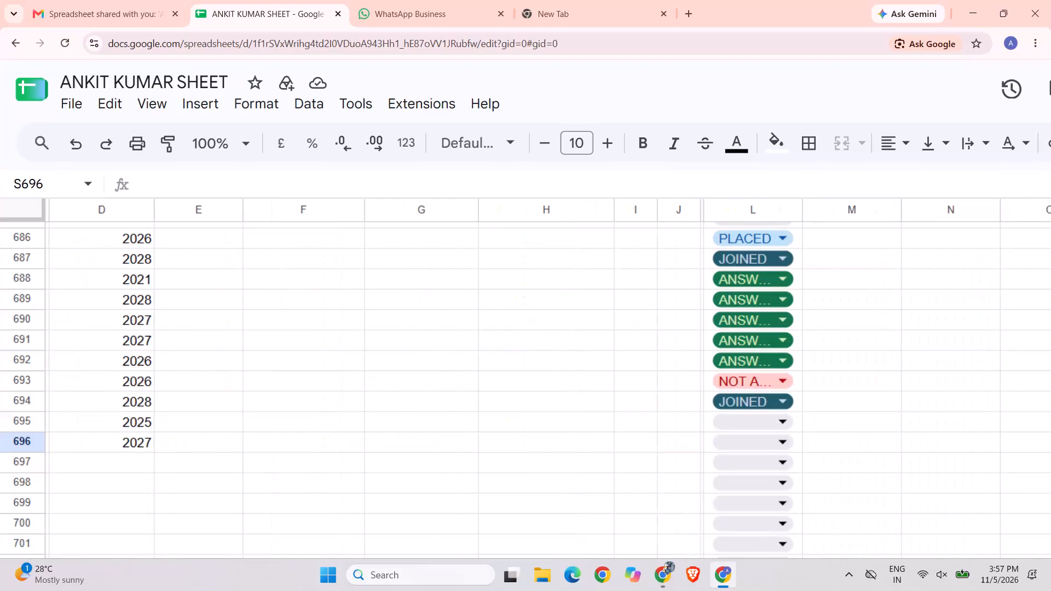
key(Left)
key(Left)
key(Left)
key(Left)
key(Left)
key(Left)
key(Left)
key(Left)
key(Left)
key(Left)
key(Left)
key(Left)
key(Left)
key(Left)
key(Left)
key(Left)
key(Left)
key(Left)
key(Left)
key(Left)
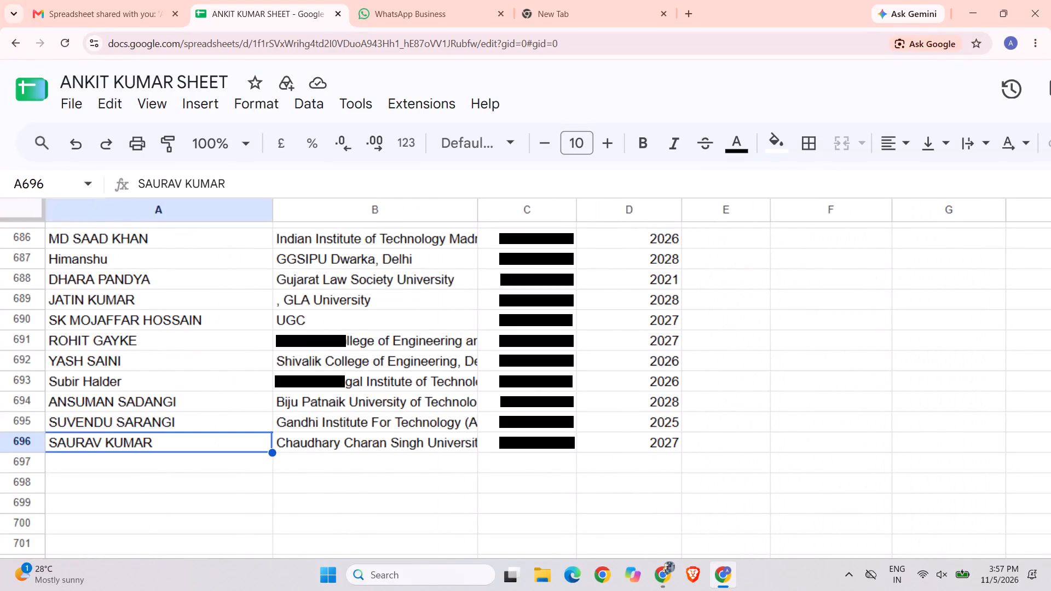
key(Right)
key(Right)
key(Right)
key(Right)
key(Right)
key(Right)
key(Right)
key(Right)
key(Right)
key(Right)
key(Right)
key(Right)
key(Right)
key(Right)
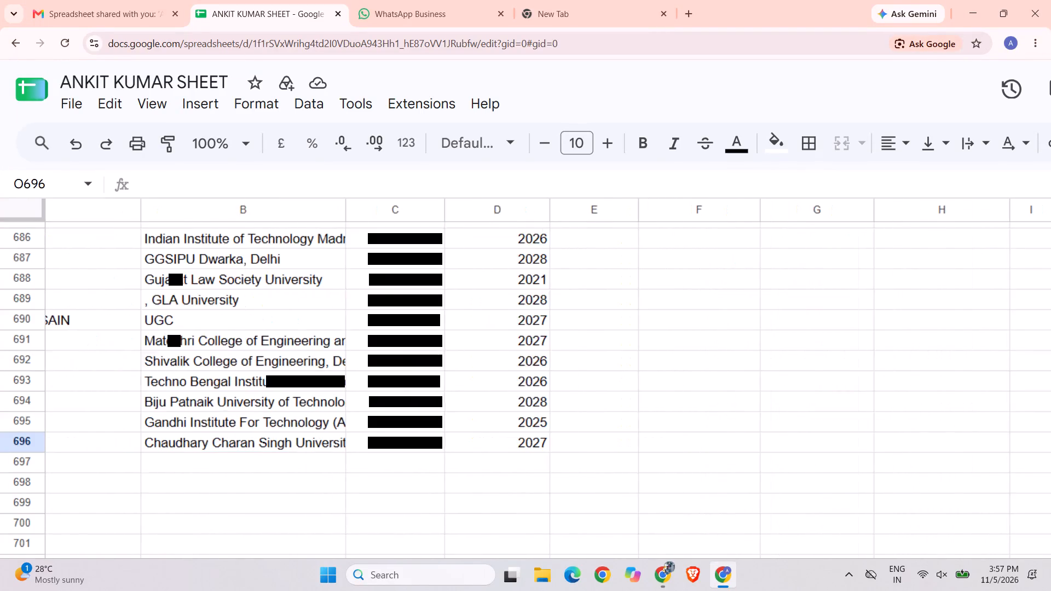
key(Right)
key(Right)
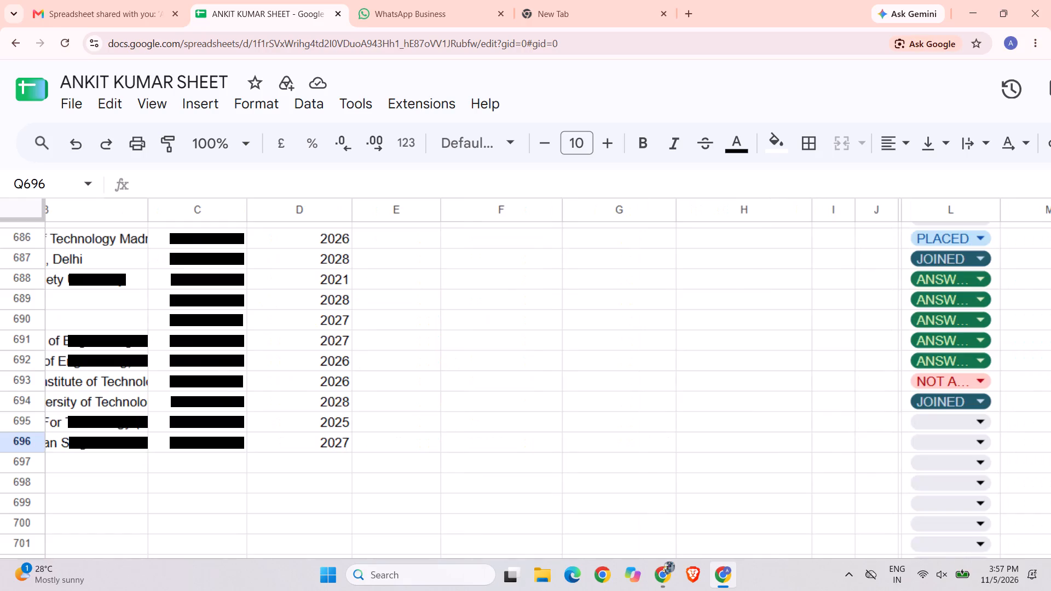
key(Right)
key(Right)
key(Right)
key(Right)
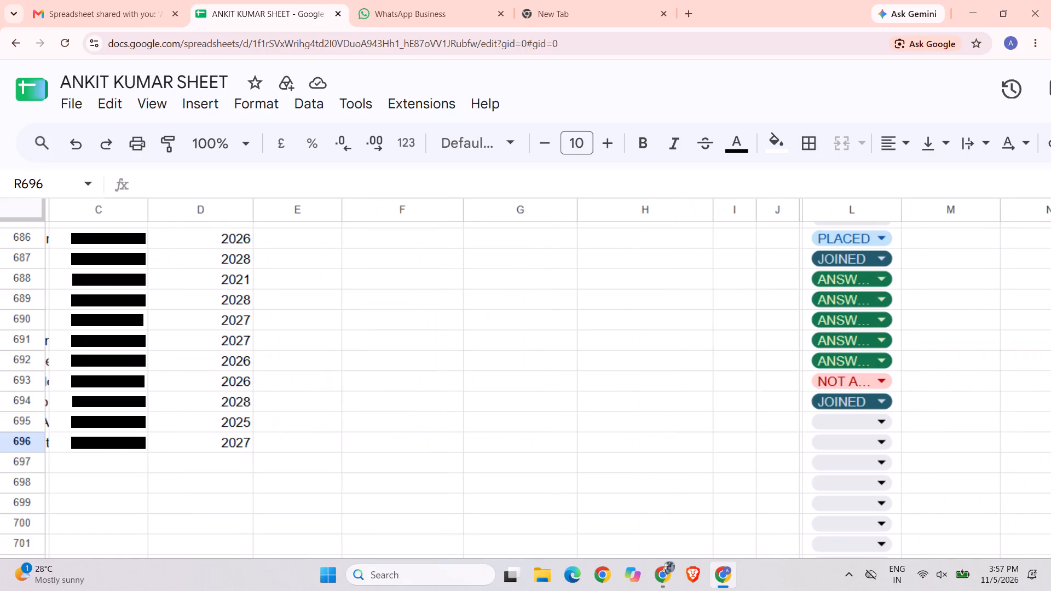
key(Left)
key(Left)
key(Left)
key(Left)
key(Left)
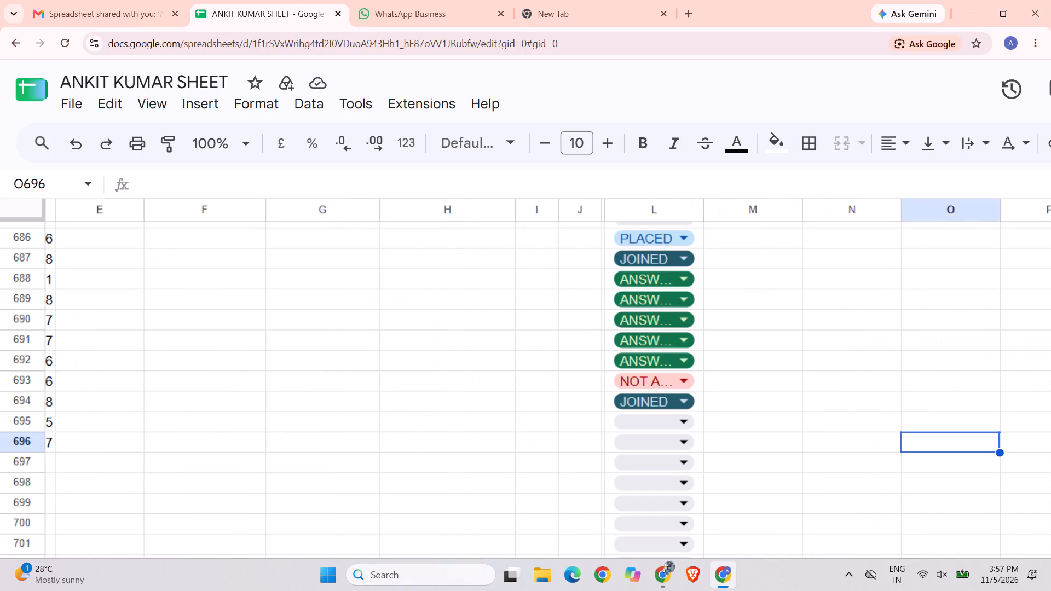
key(Left)
key(Left)
key(Left)
key(Left)
key(Left)
key(Left)
key(Left)
key(Left)
key(Left)
key(Left)
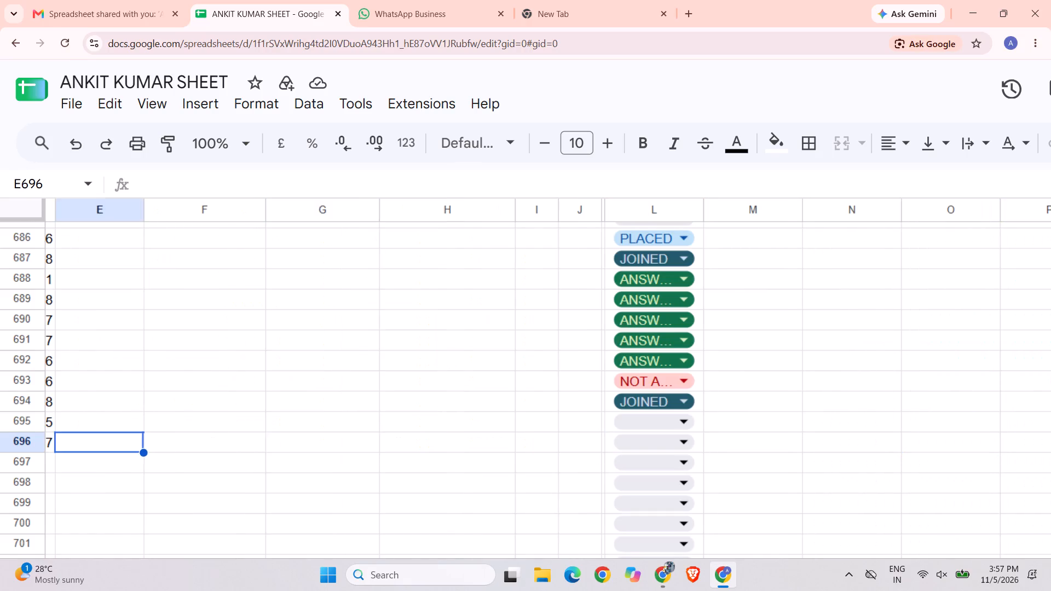
key(Left)
key(Left)
key(Left)
key(Left)
key(Left)
key(Left)
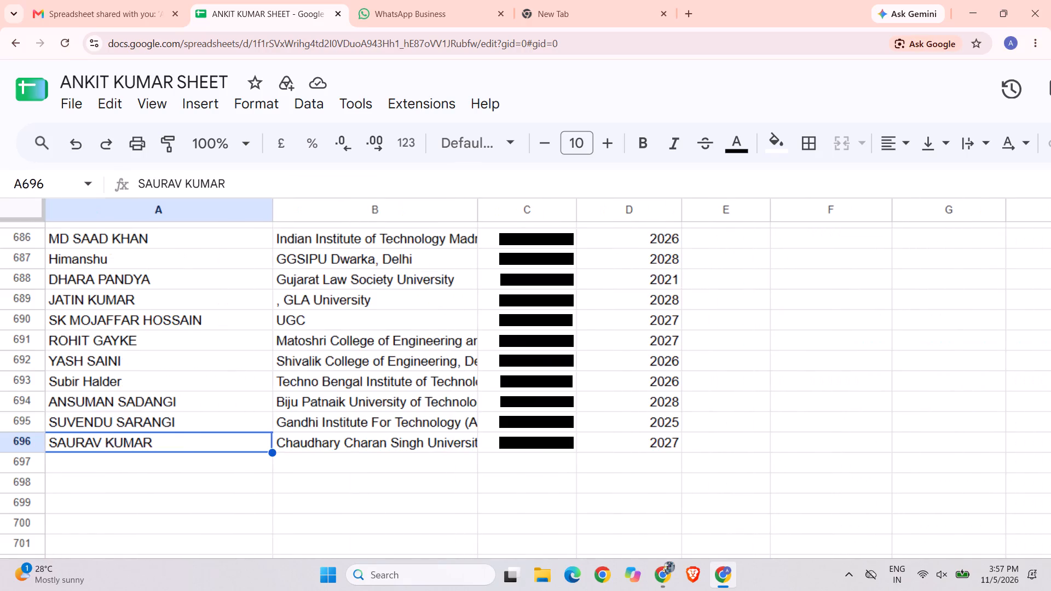
key(Left)
key(Right)
key(Right)
key(Right)
key(Right)
key(Right)
key(Right)
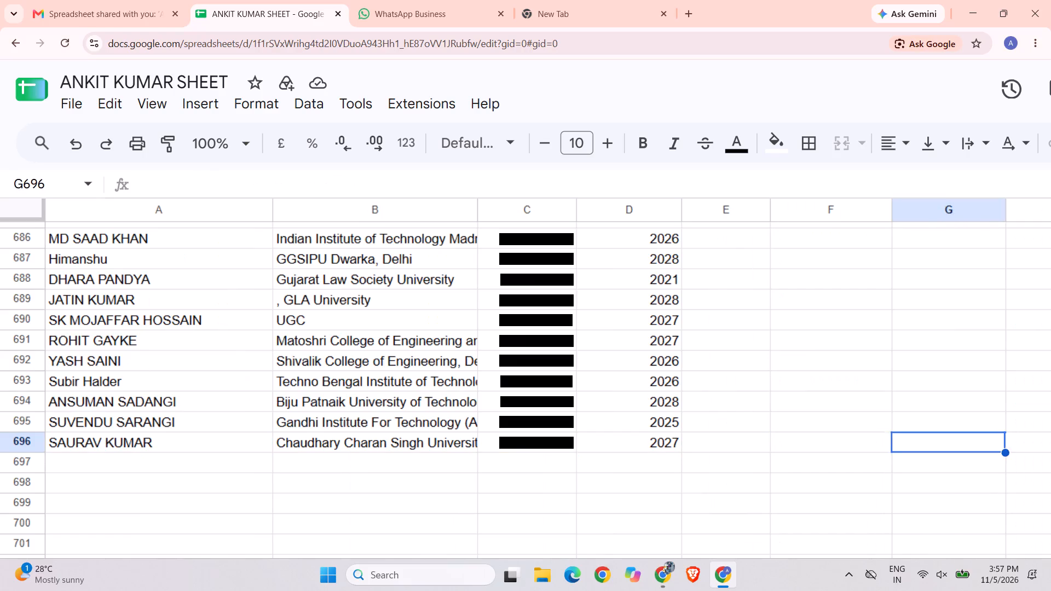
key(Right)
key(Right)
key(Right)
key(Right)
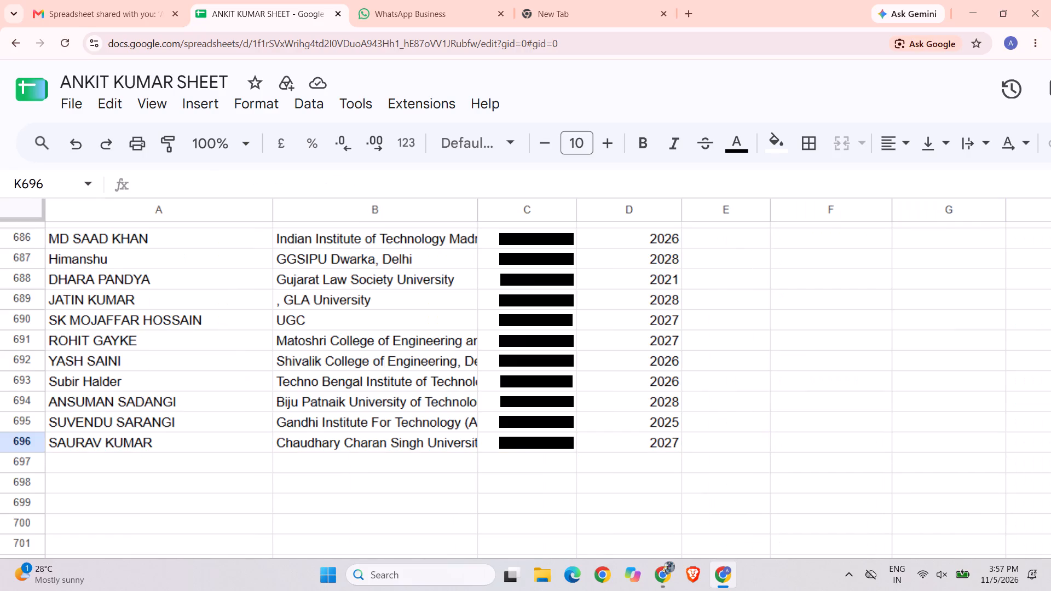
Set the call status in column L of row 695 to ANSWERED.
scroll(551, 401, left, 3)
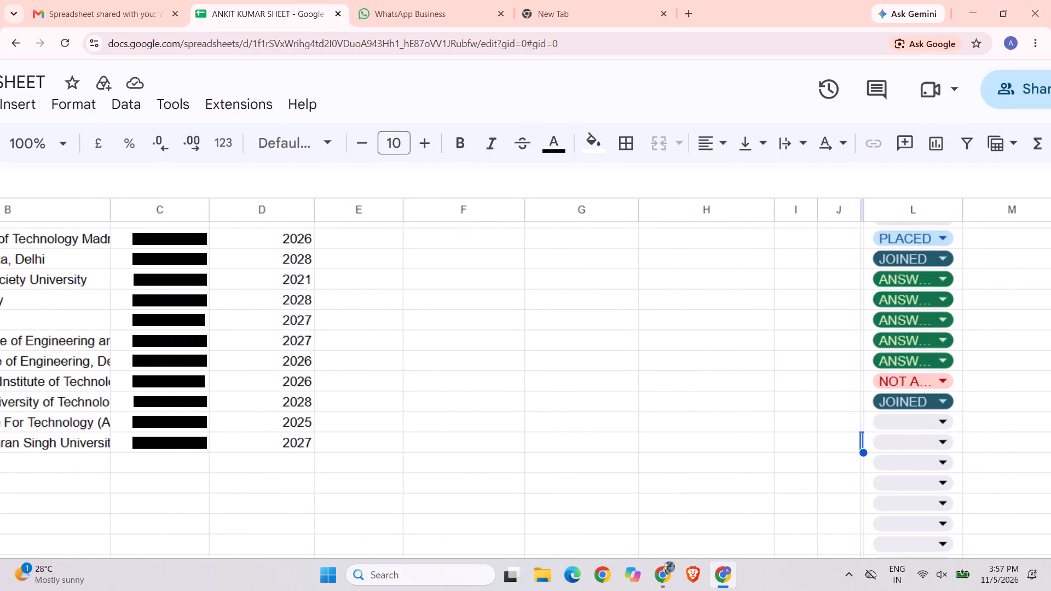
click(933, 421)
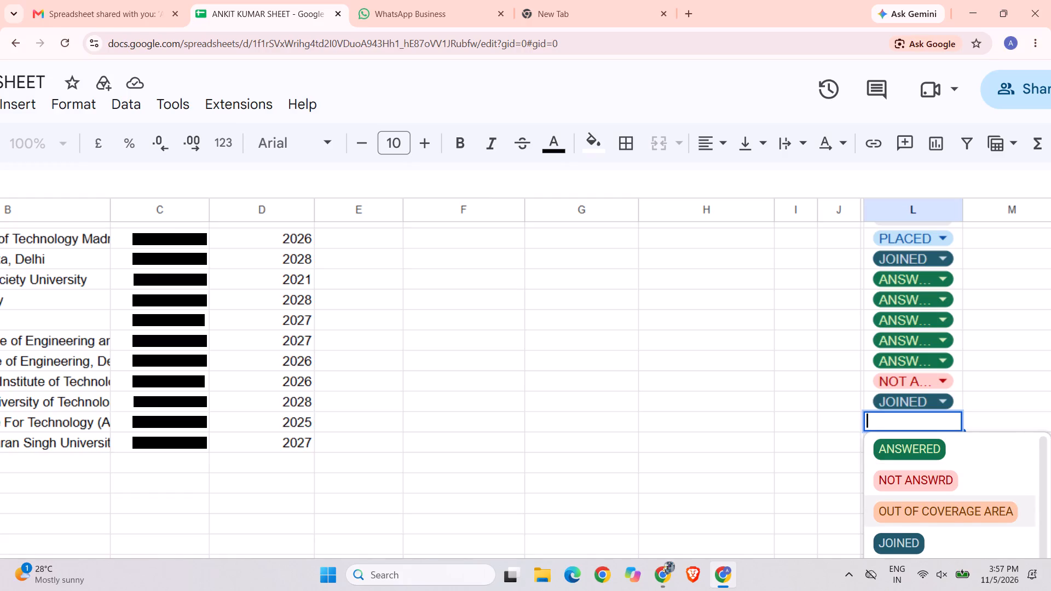
scroll(972, 525, down, 4)
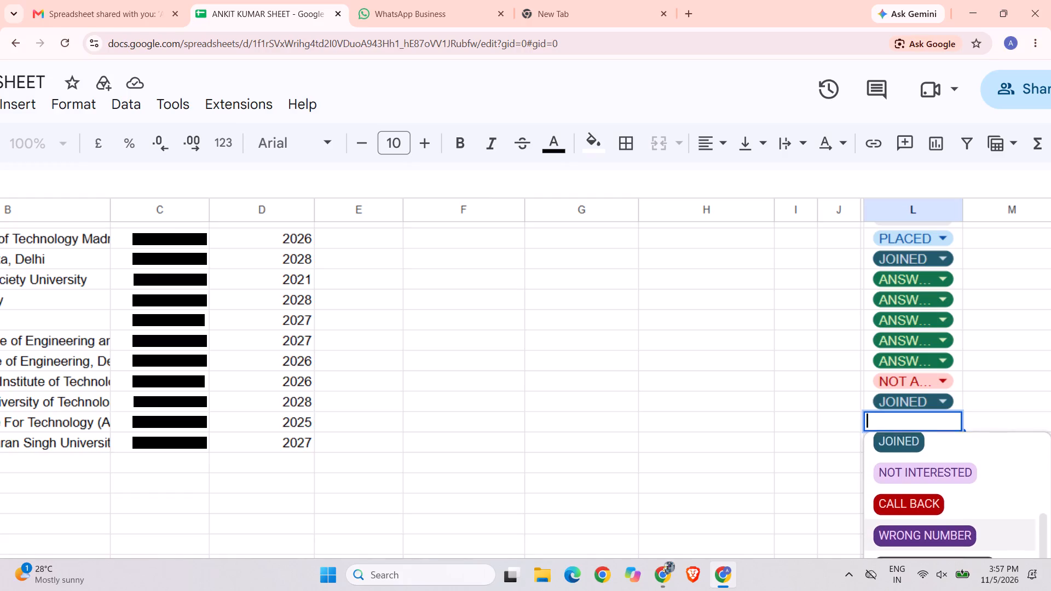
scroll(972, 525, down, 1)
scroll(963, 491, up, 5)
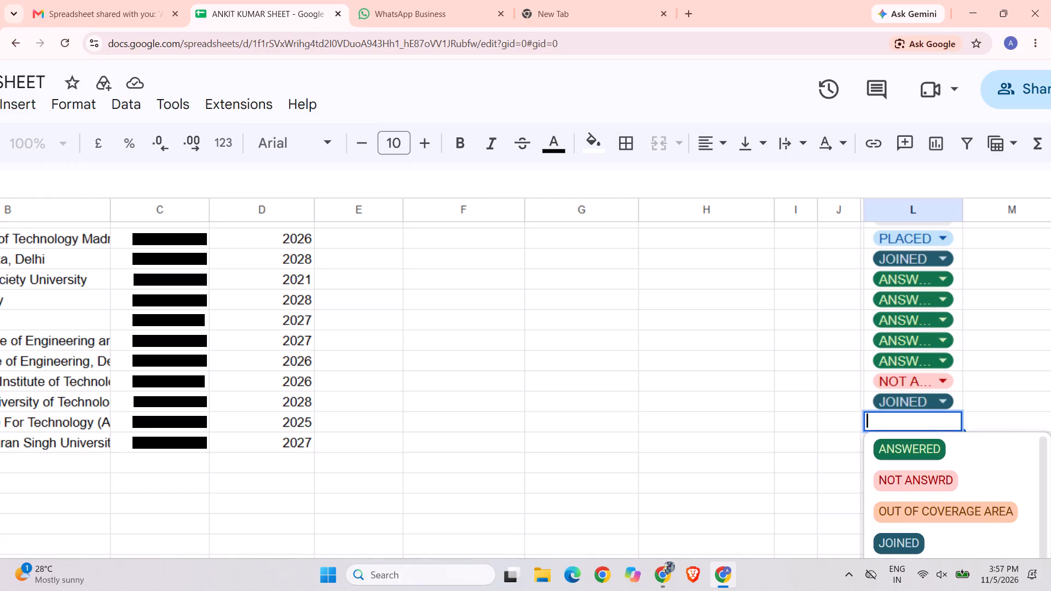
click(918, 448)
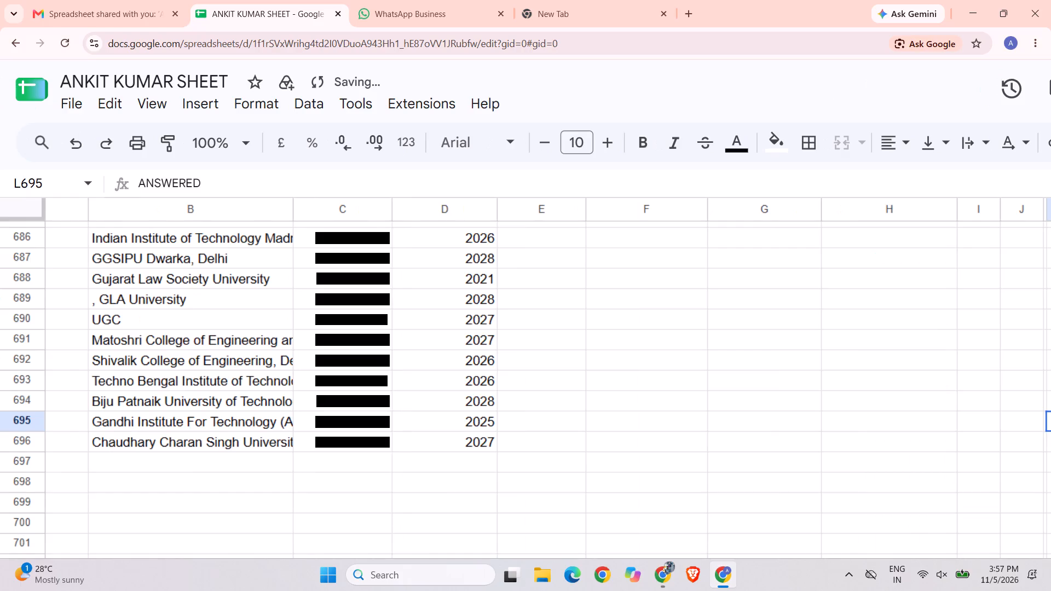
Check the candidate details in row 696 against the row's call status cell in column L.
scroll(822, 455, left, 2)
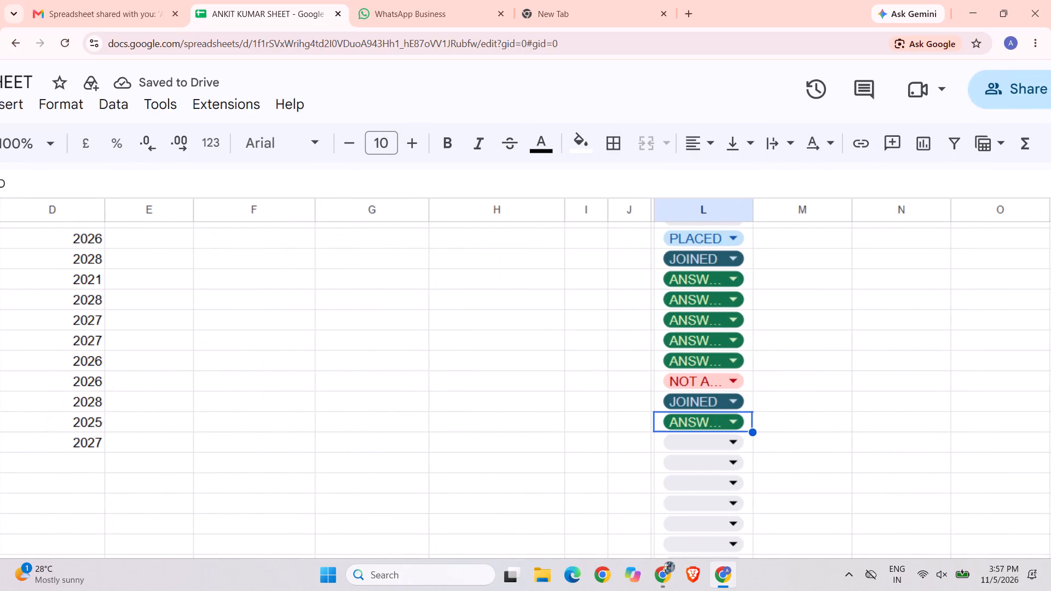
click(619, 439)
scroll(619, 439, right, 2)
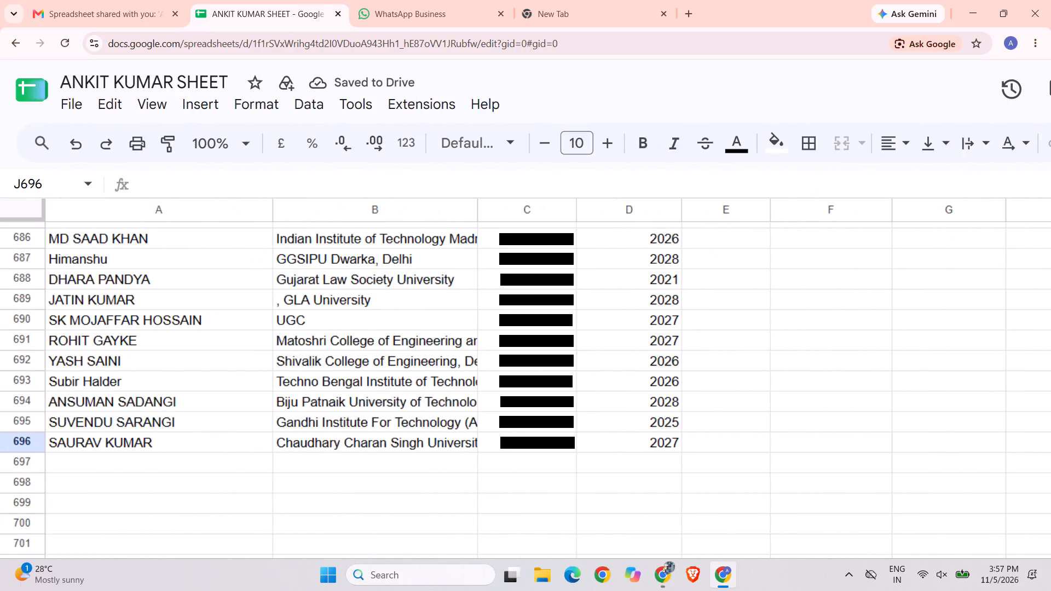
scroll(619, 439, right, 1)
scroll(619, 439, left, 3)
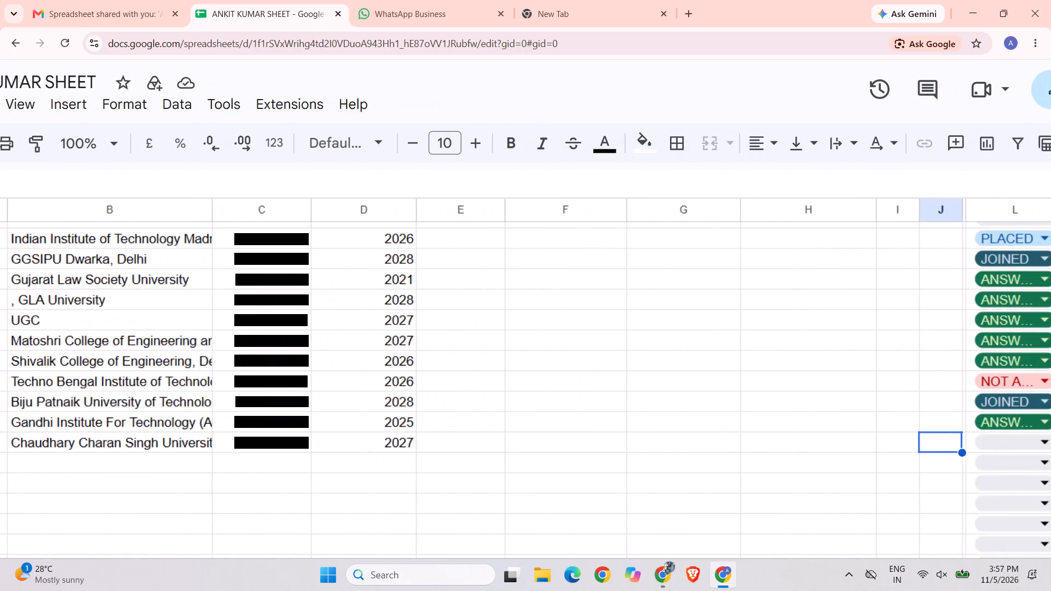
scroll(619, 439, left, 1)
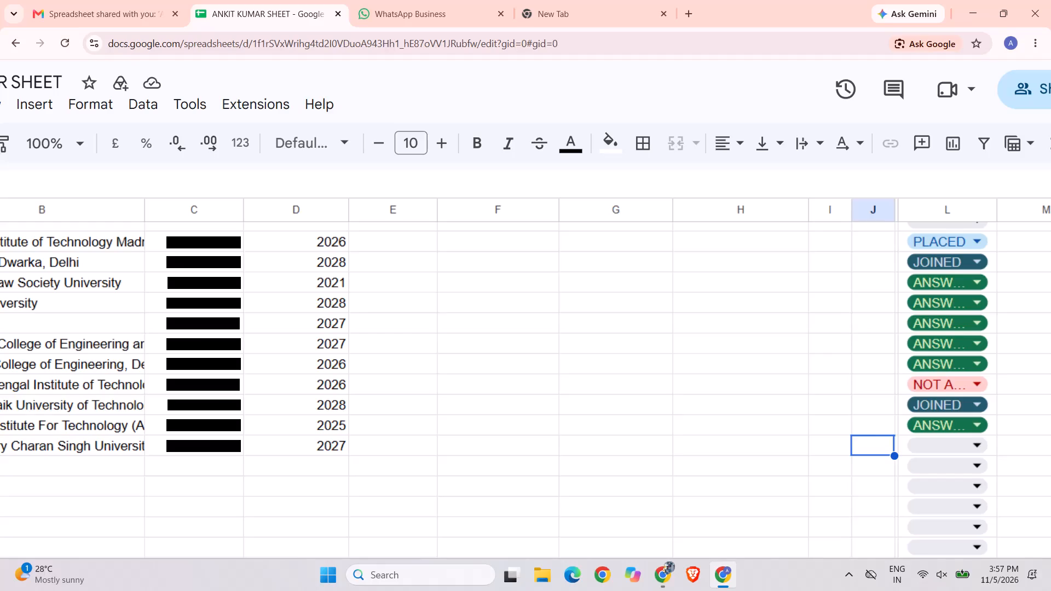
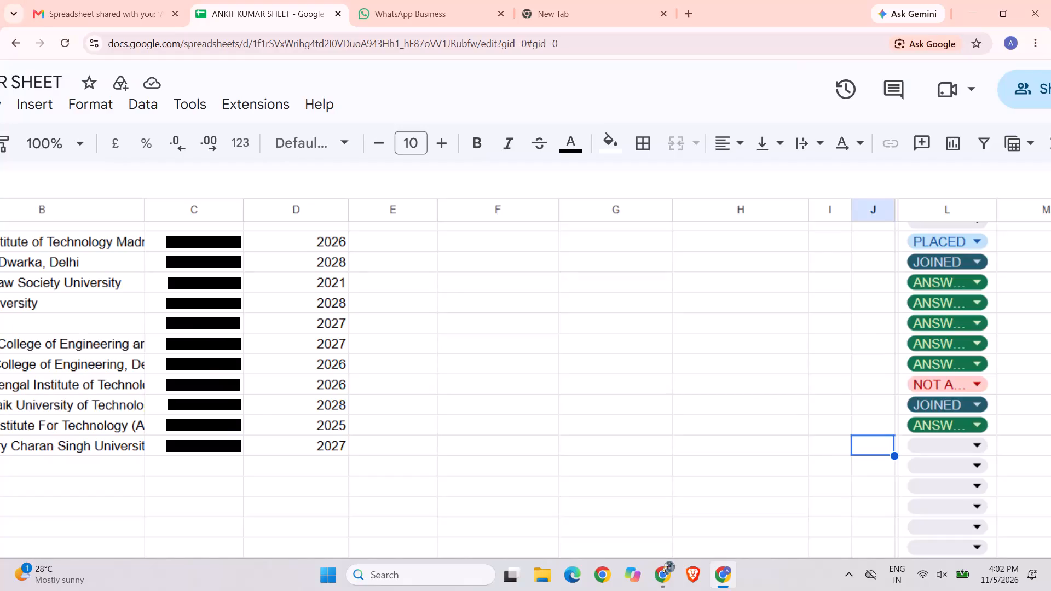
Set the call status in column L of row 696 to JOINED.
click(935, 442)
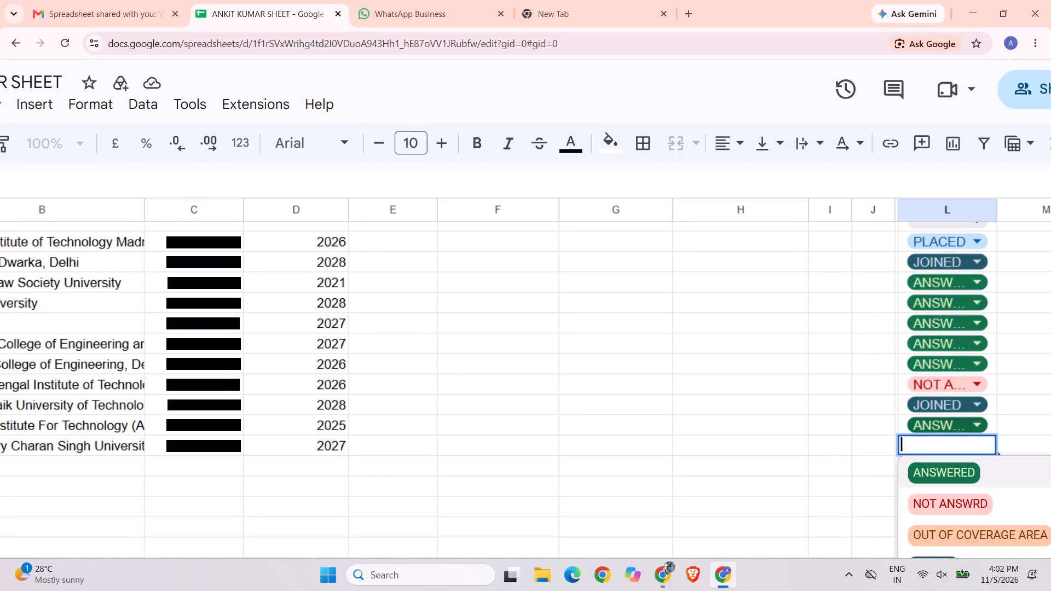
scroll(946, 501, down, 2)
click(946, 501)
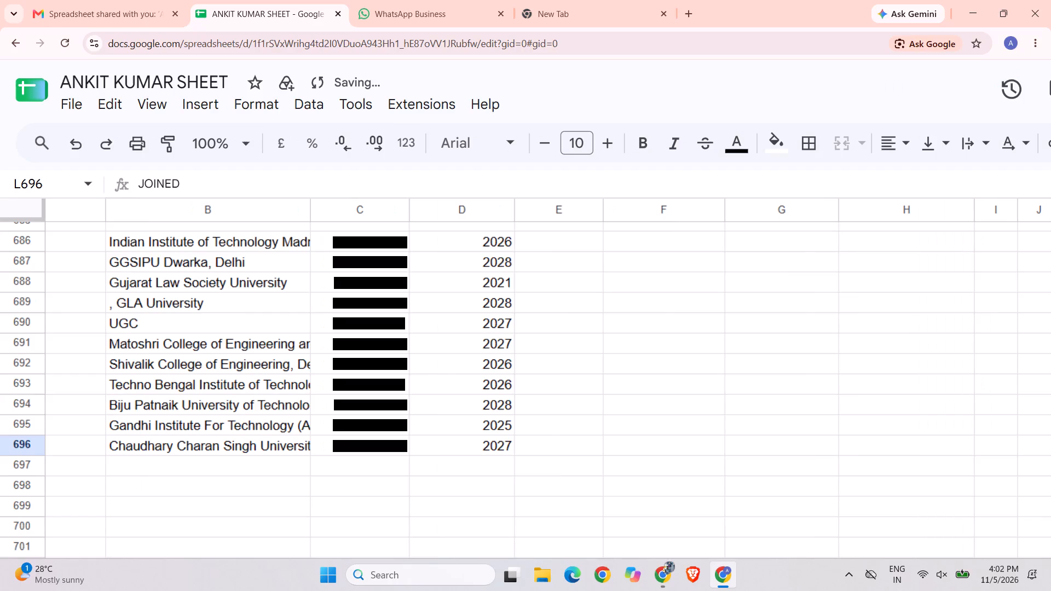
scroll(791, 471, right, 6)
scroll(791, 471, left, 6)
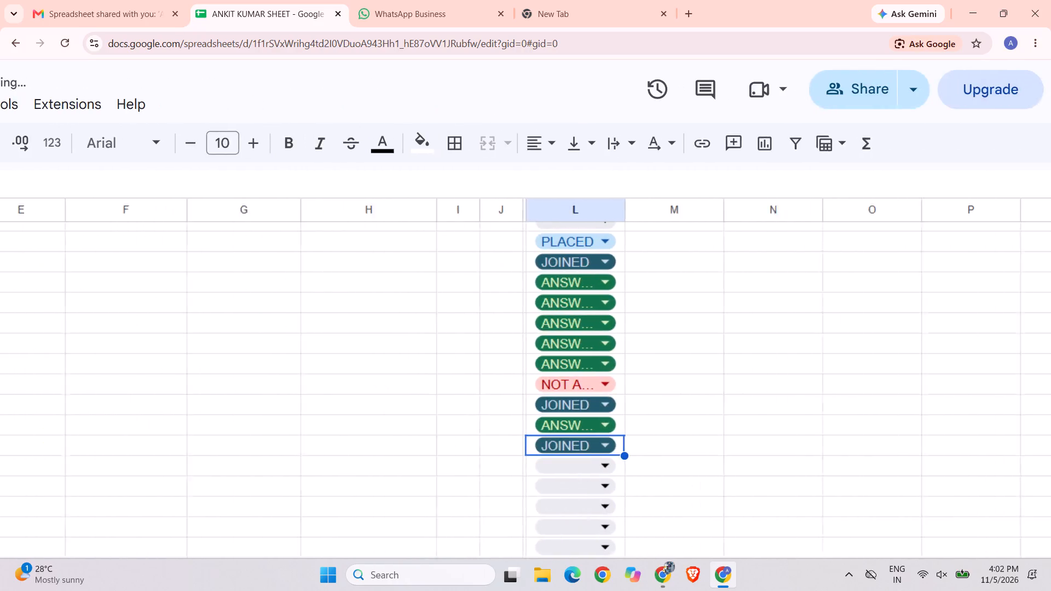
scroll(791, 471, right, 2)
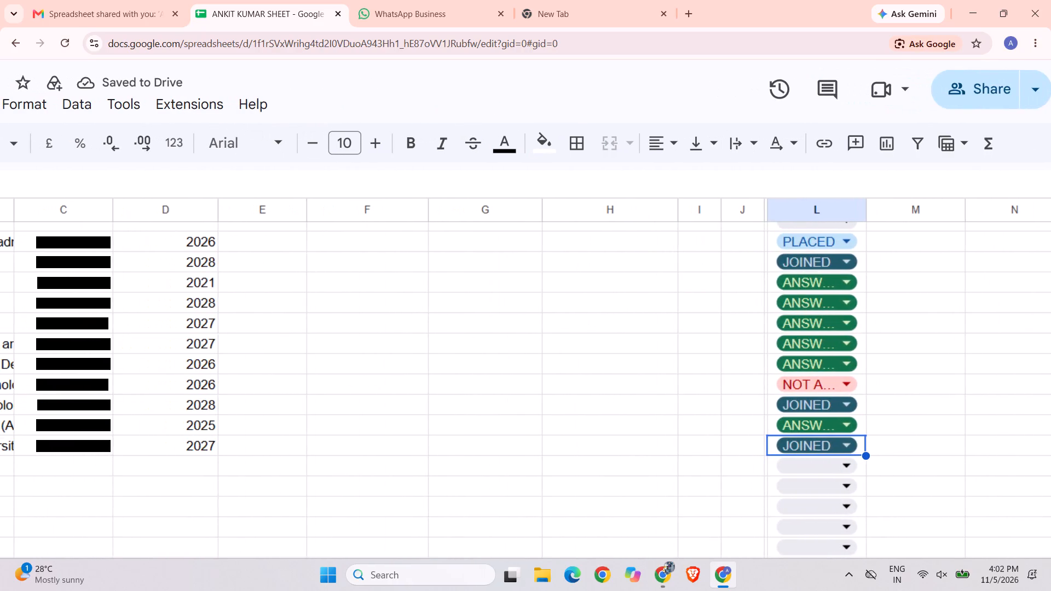
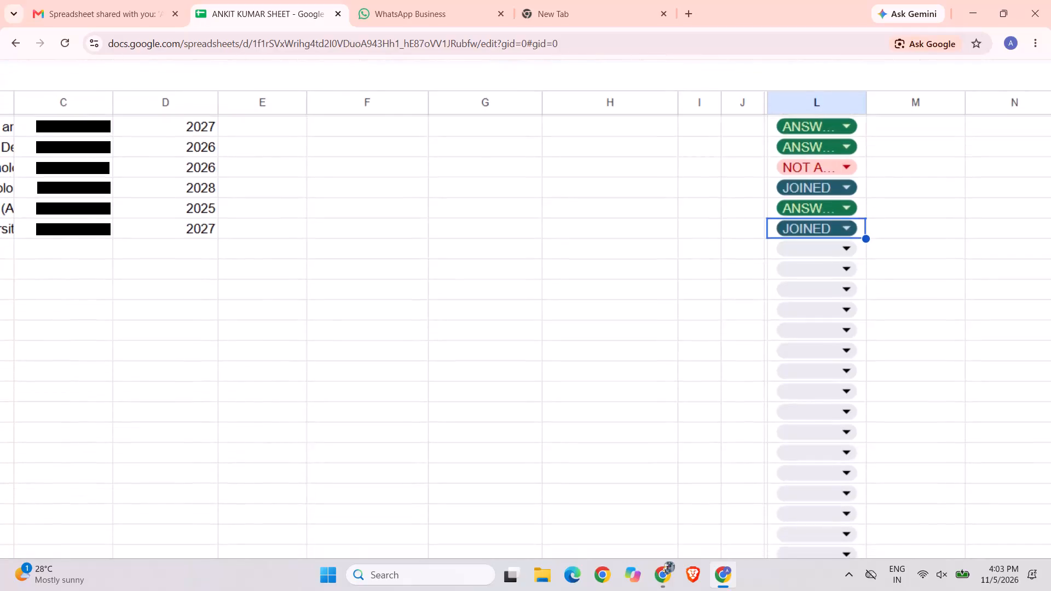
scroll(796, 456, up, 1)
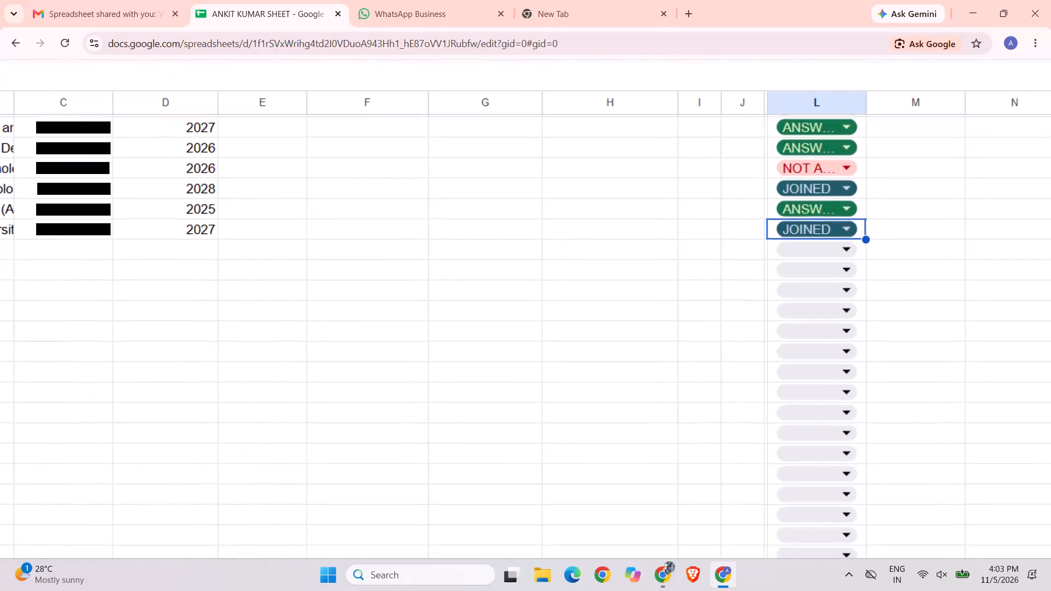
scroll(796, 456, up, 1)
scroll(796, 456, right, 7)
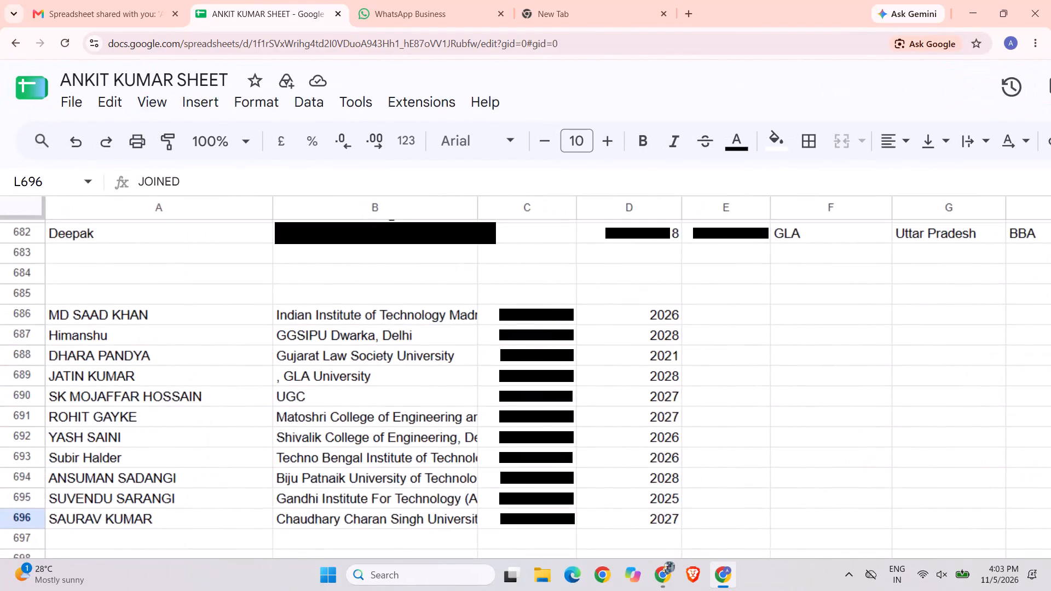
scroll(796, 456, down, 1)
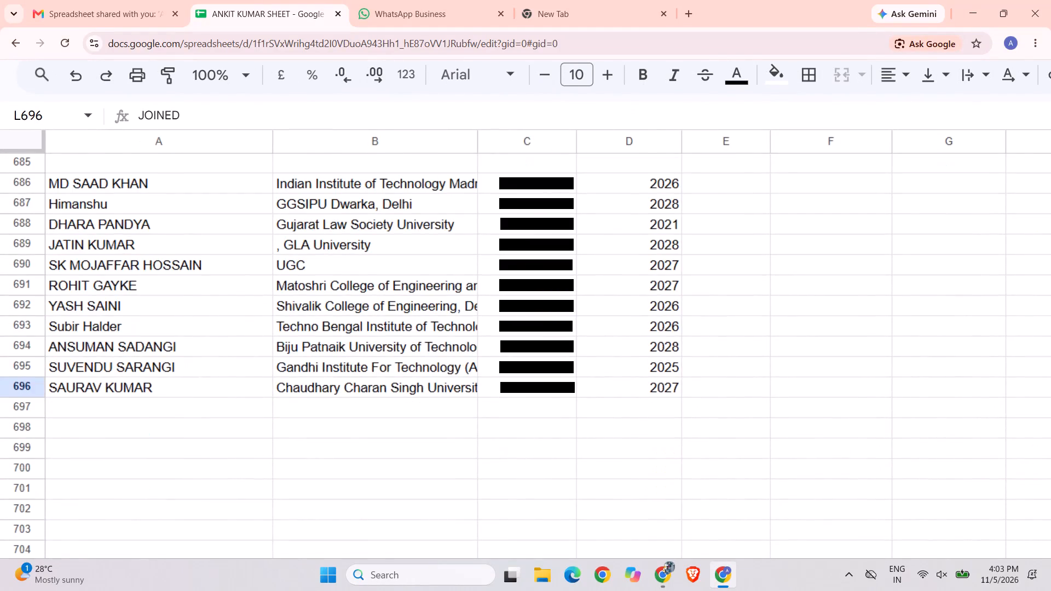
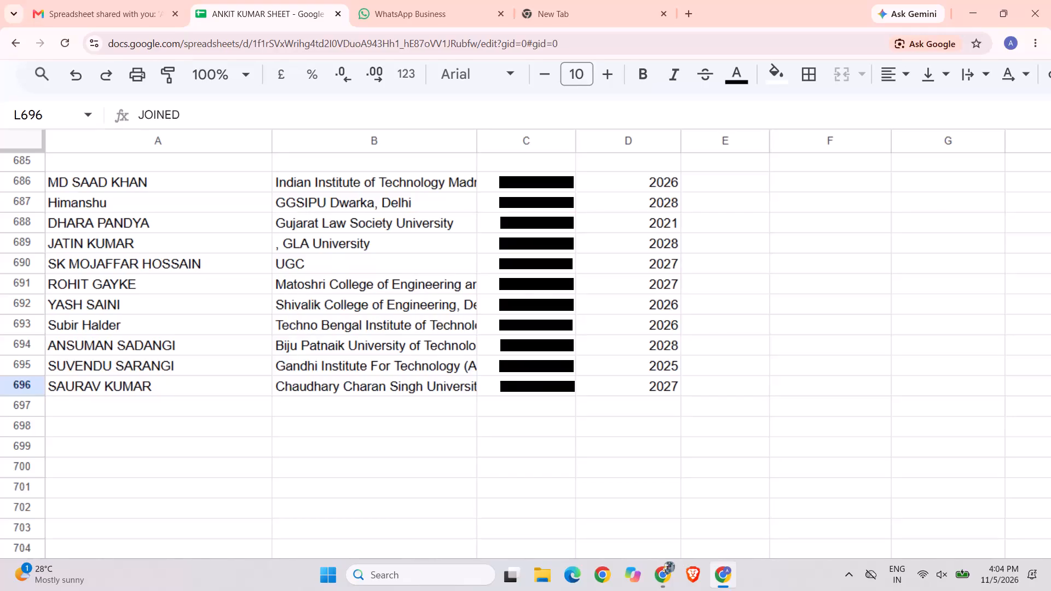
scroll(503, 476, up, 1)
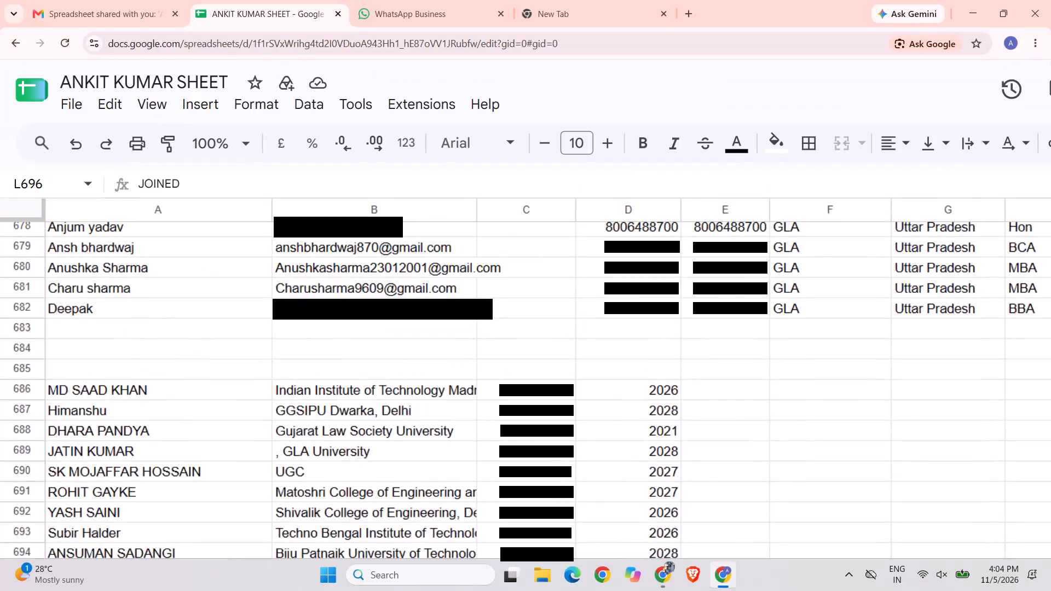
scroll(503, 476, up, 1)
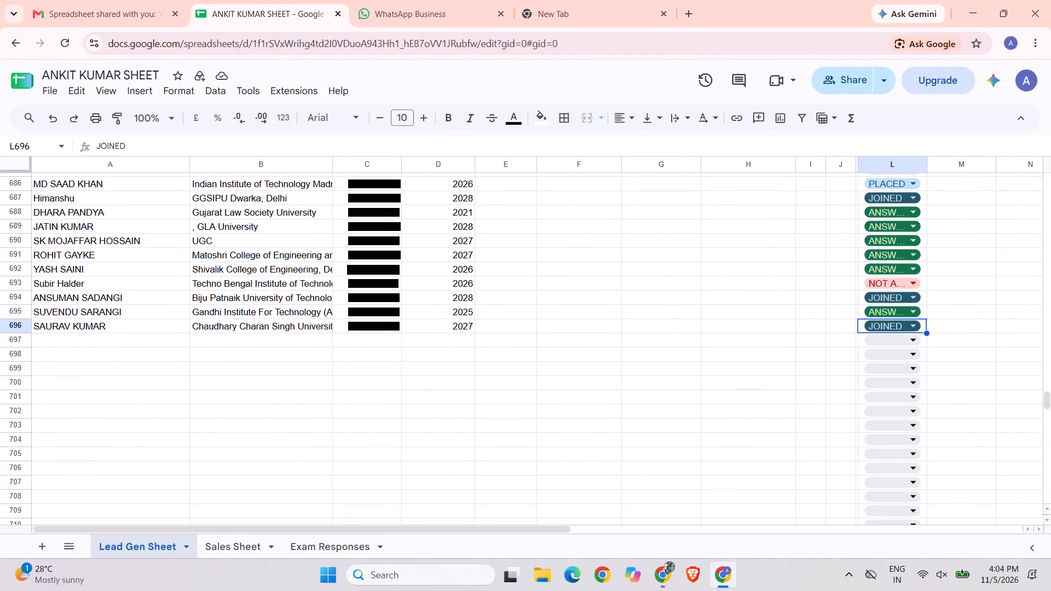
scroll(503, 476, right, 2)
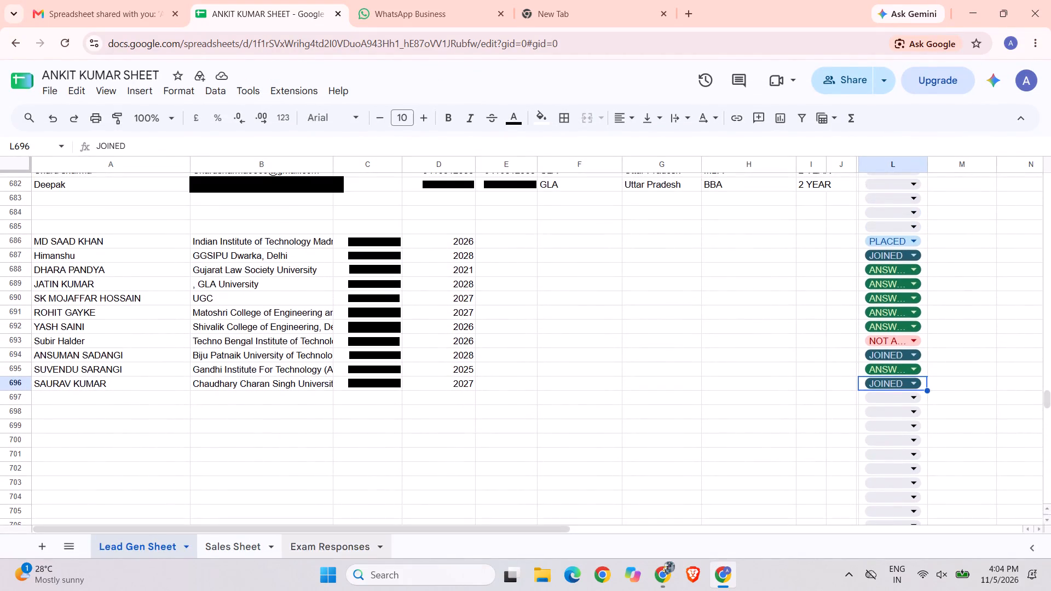
Review the candidate rows and their call statuses in column L of the Exam Responses sheet.
click(331, 548)
scroll(395, 489, down, 2)
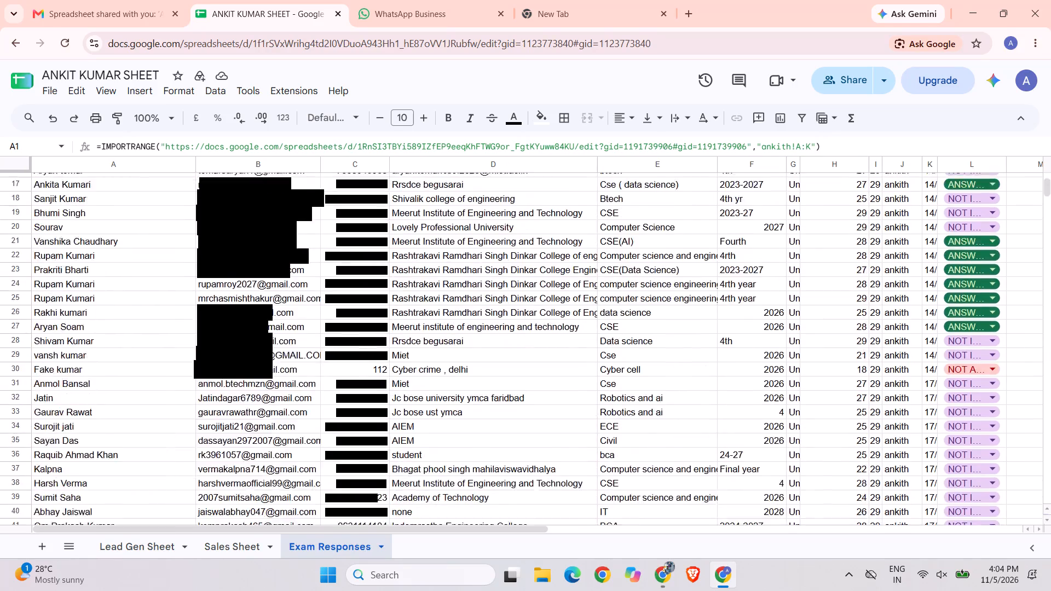
scroll(395, 489, down, 9)
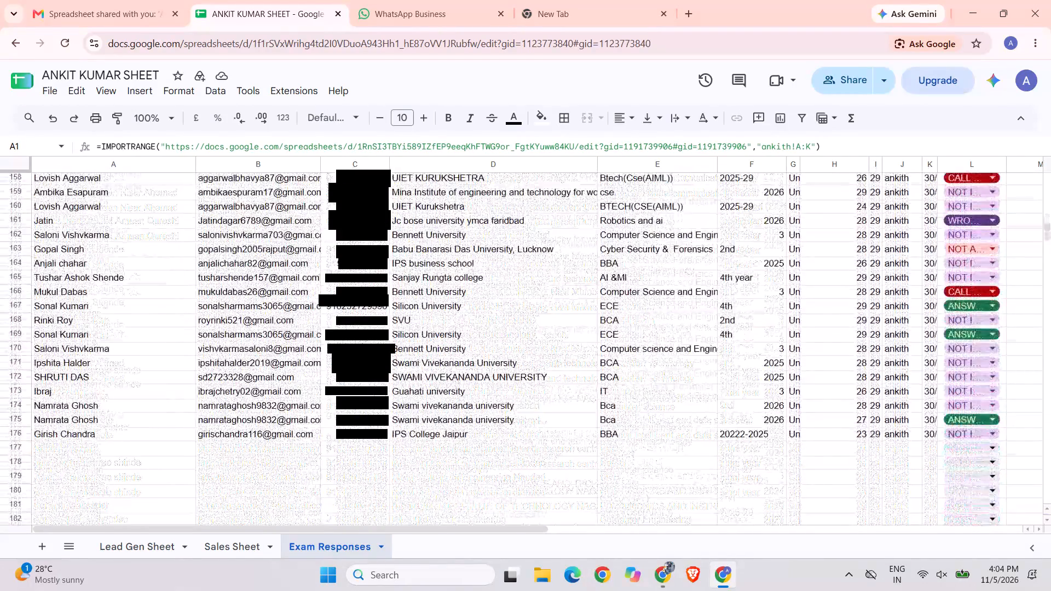
scroll(395, 489, up, 1)
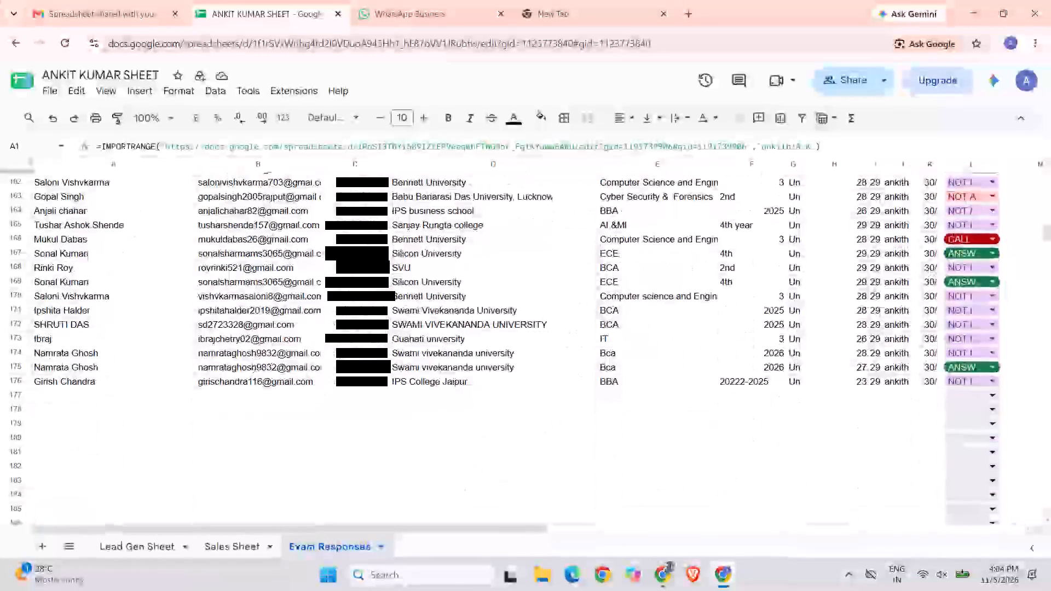
scroll(395, 489, up, 2)
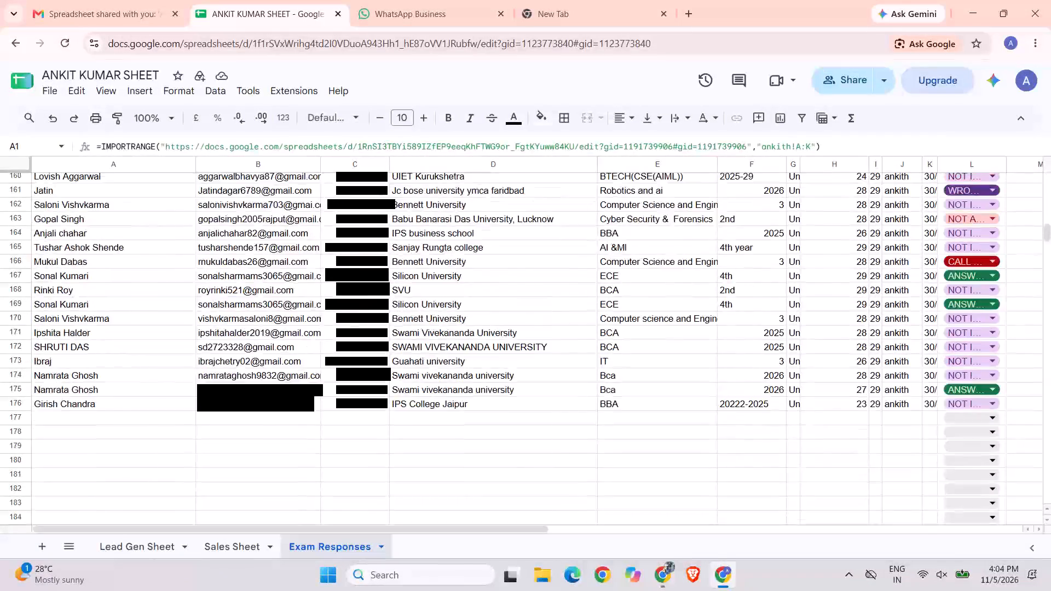
scroll(395, 489, up, 1)
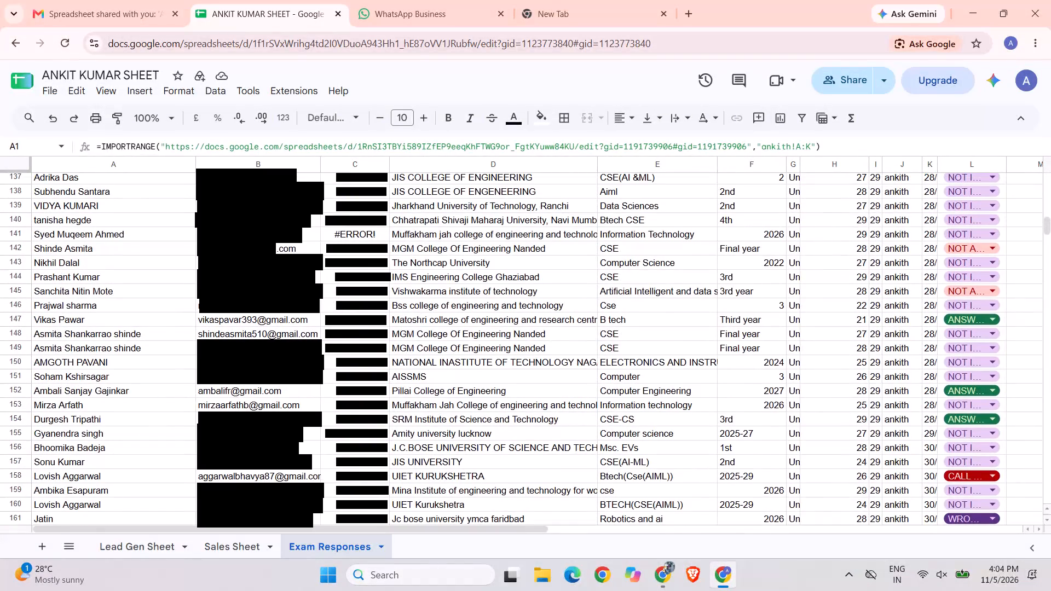
click(811, 293)
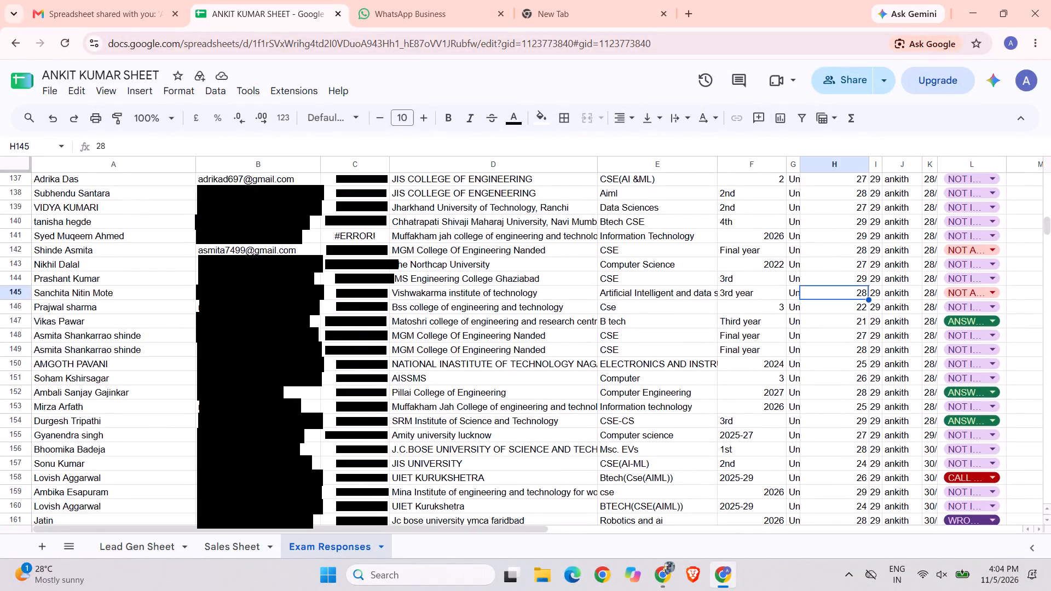
click(834, 250)
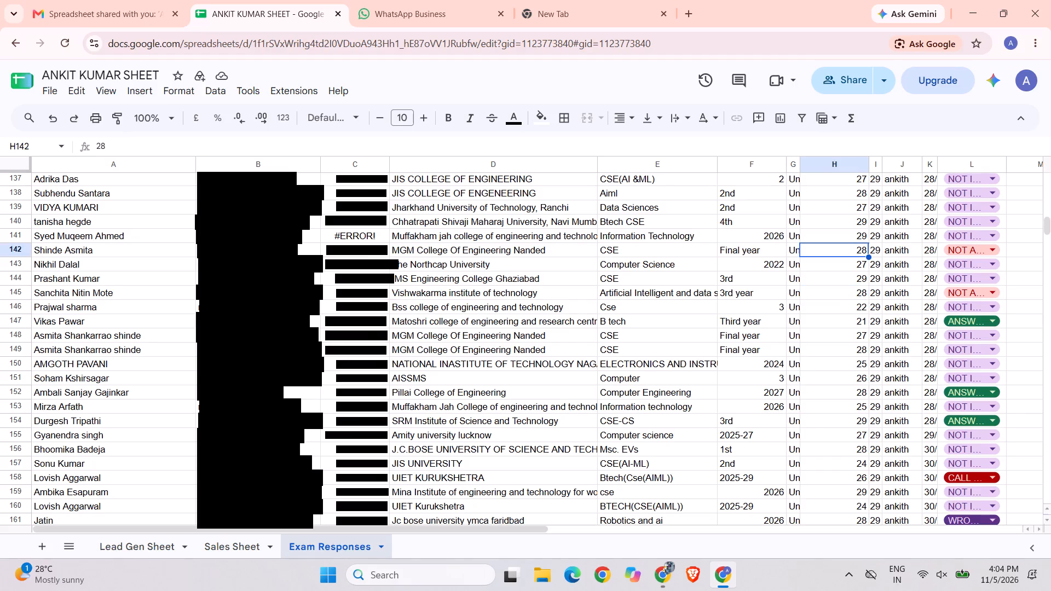
scroll(857, 443, up, 2)
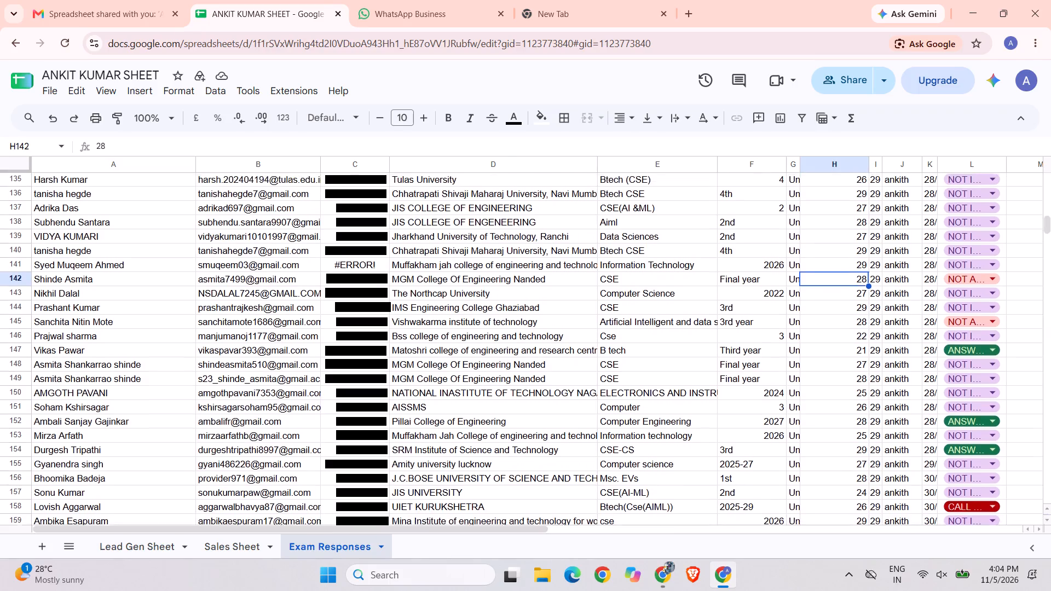
scroll(857, 443, up, 3)
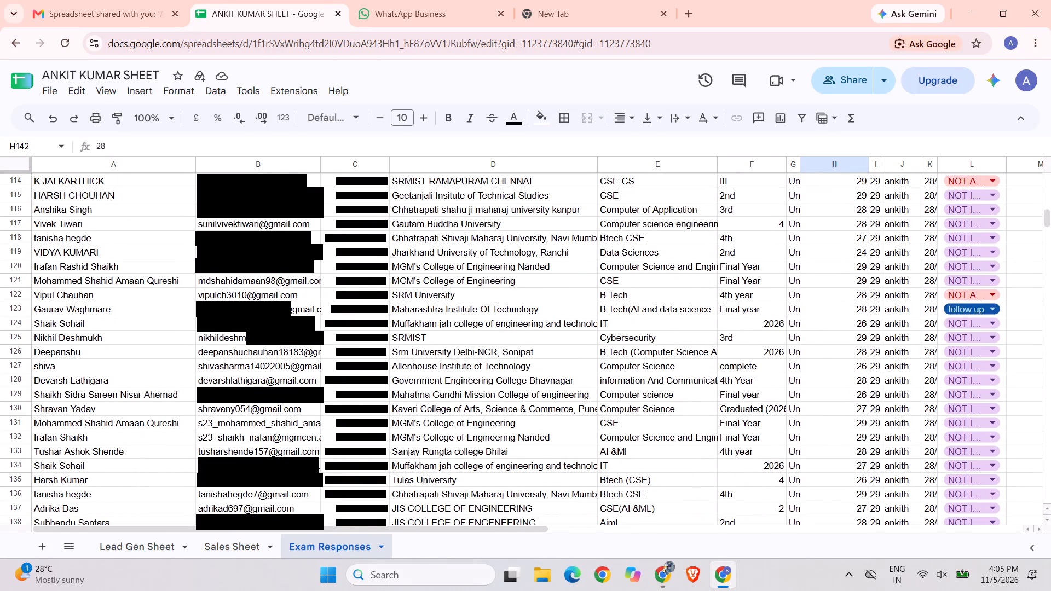
click(823, 296)
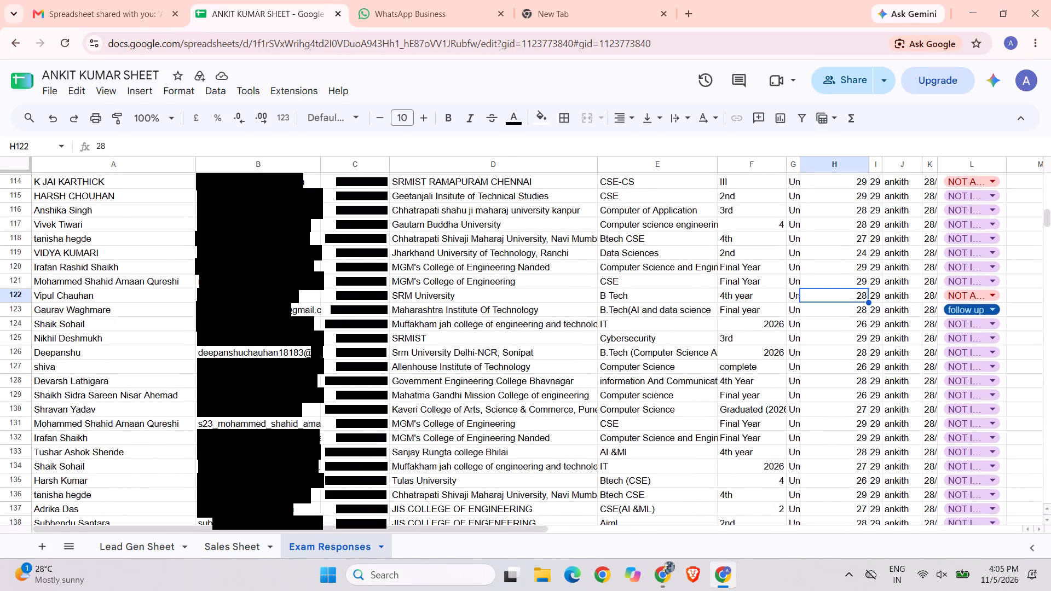
scroll(823, 296, up, 1)
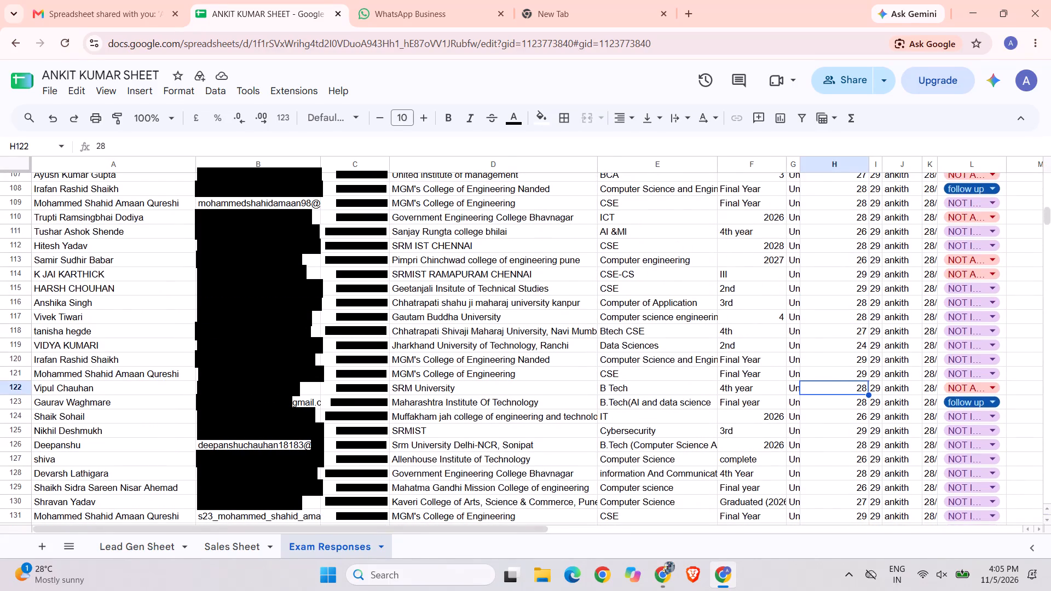
click(831, 274)
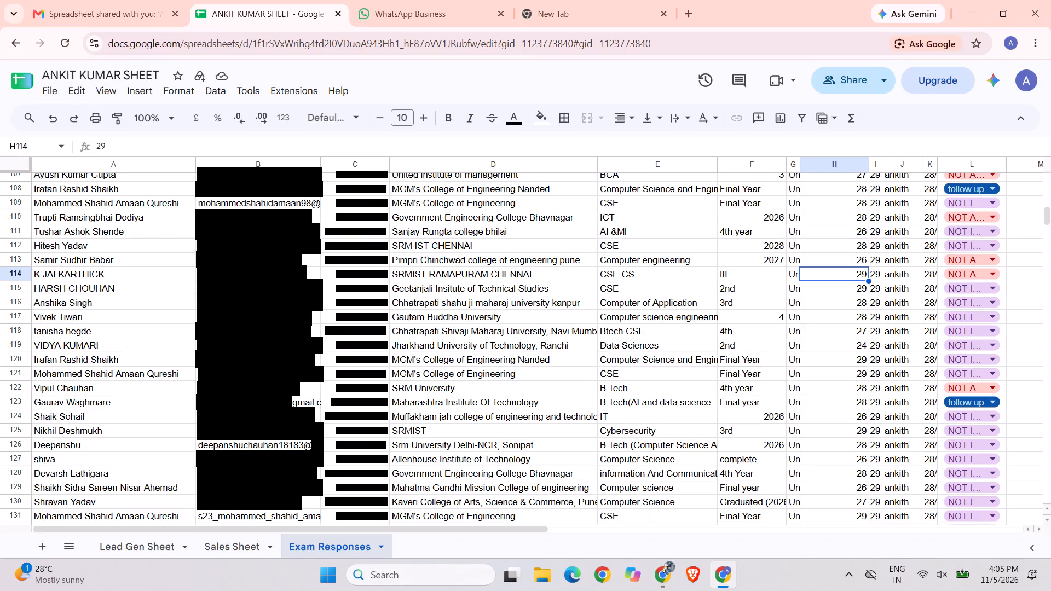
scroll(831, 274, up, 1)
click(827, 273)
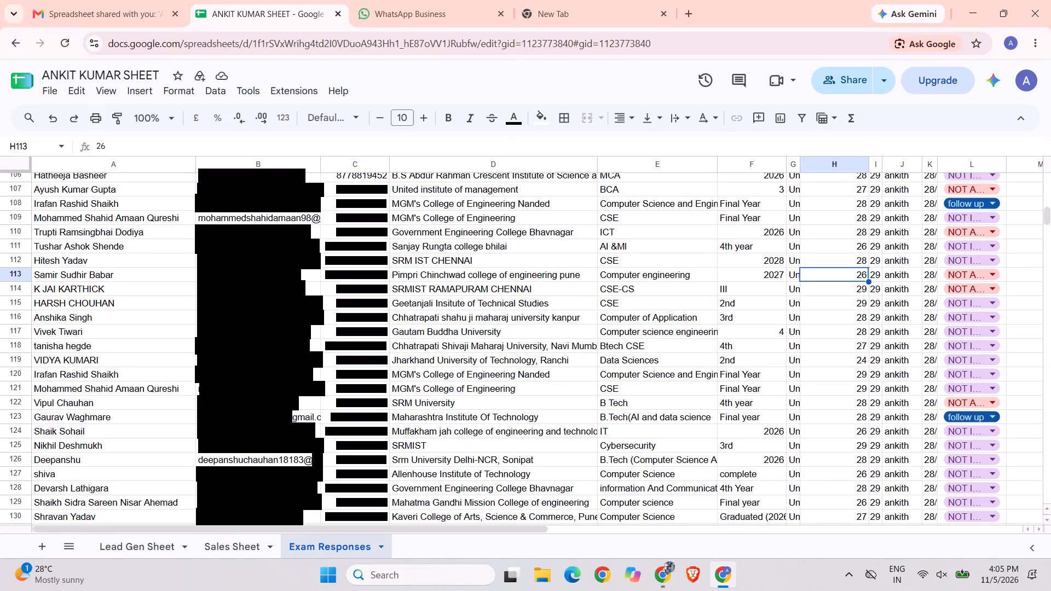
click(827, 273)
scroll(827, 273, down, 2)
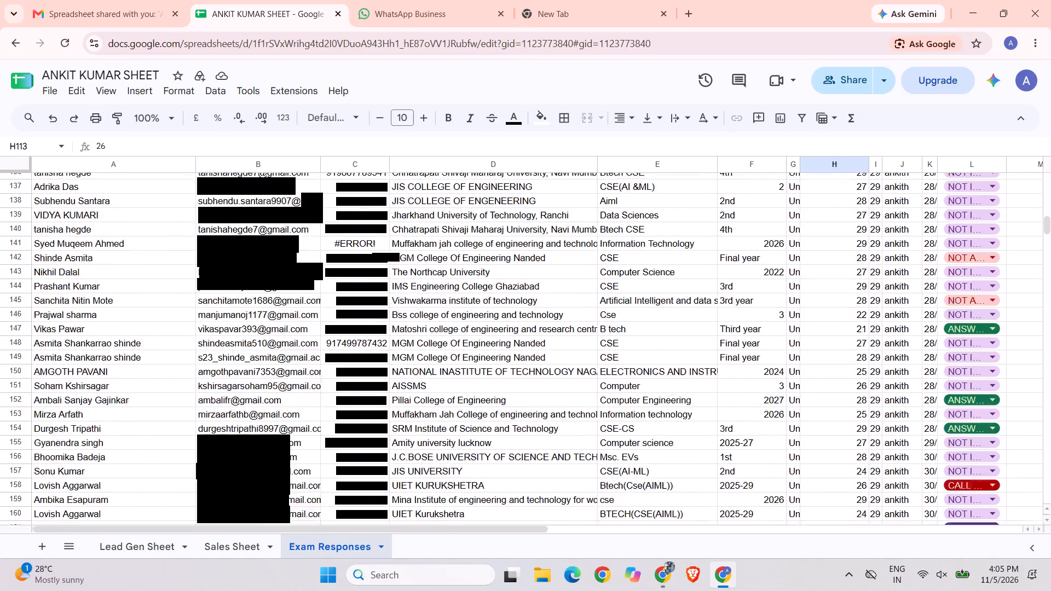
scroll(827, 273, down, 2)
scroll(827, 273, up, 1)
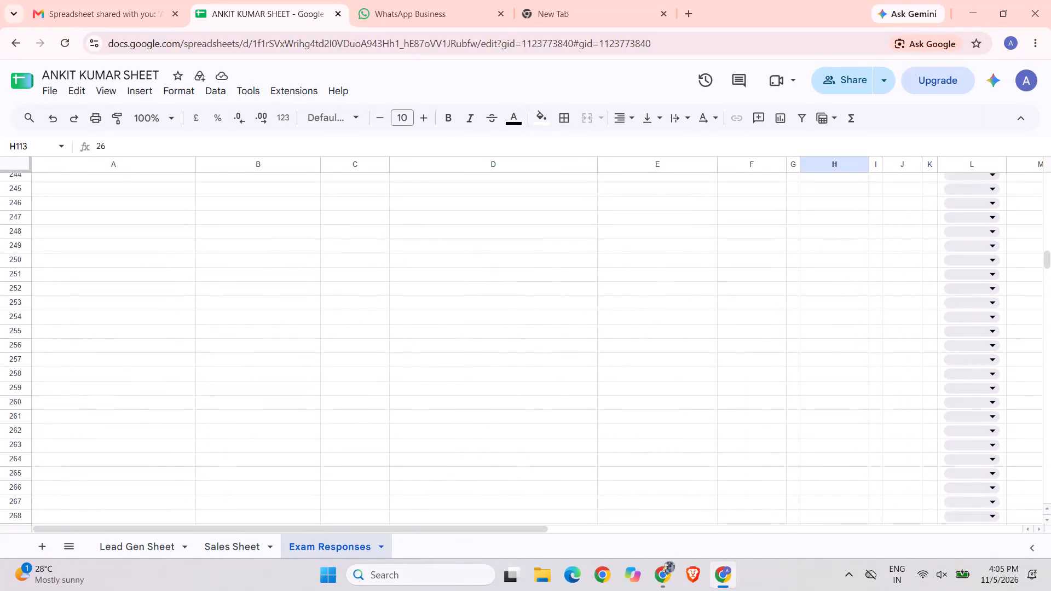
In the Sales Sheet, set the column L call status to JOINED for rows 178 and 179.
click(245, 548)
scroll(704, 339, up, 2)
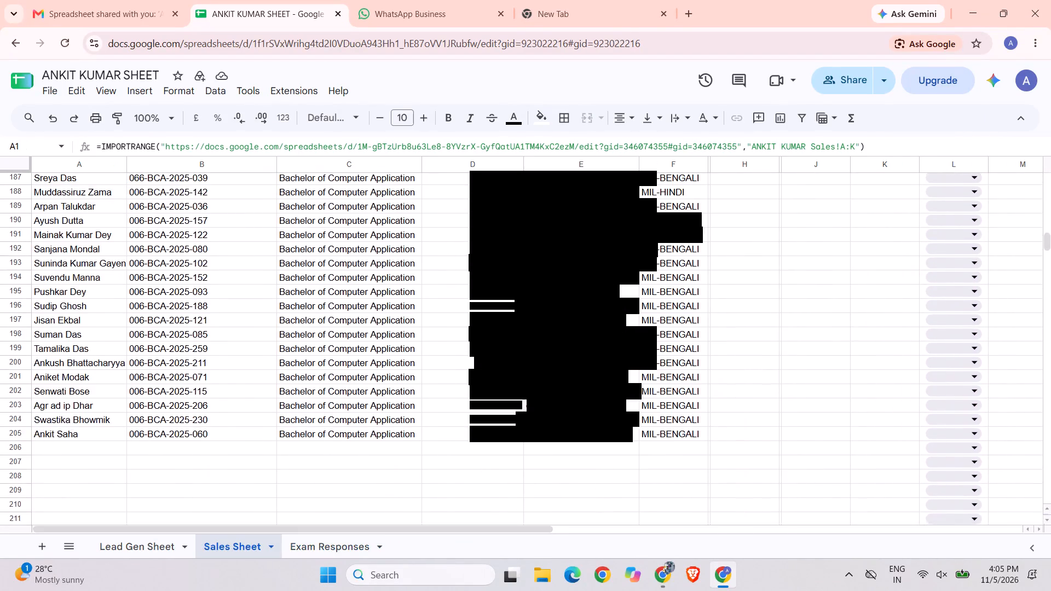
scroll(704, 339, up, 3)
scroll(704, 339, right, 1)
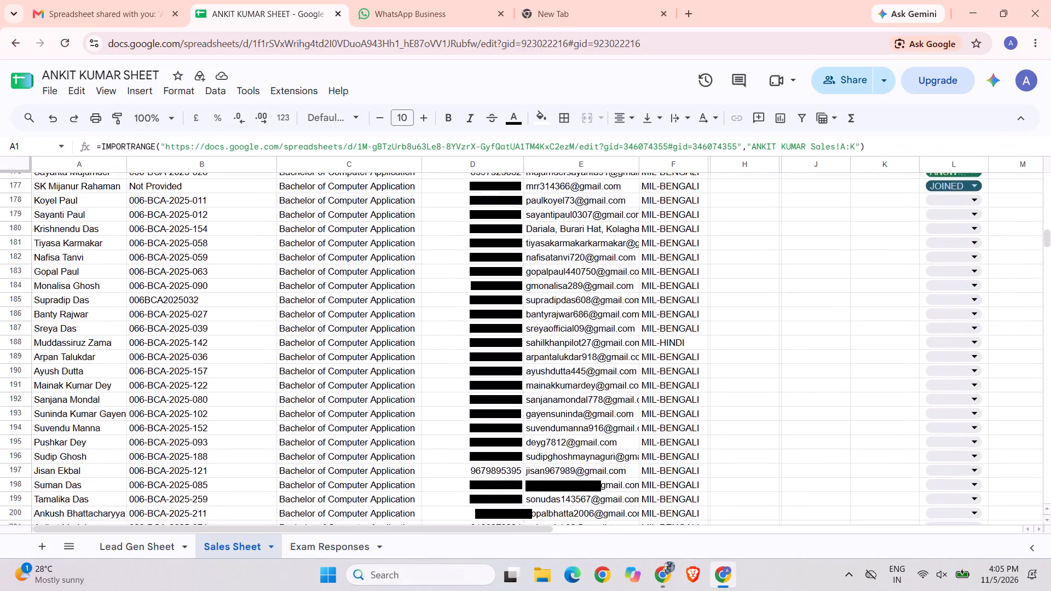
scroll(704, 339, right, 1)
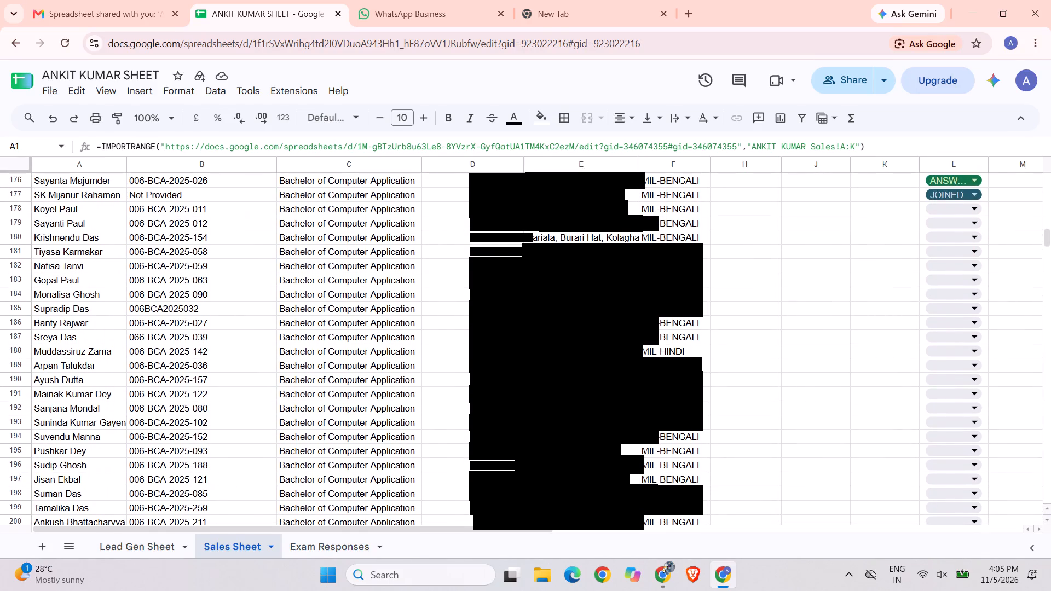
click(737, 208)
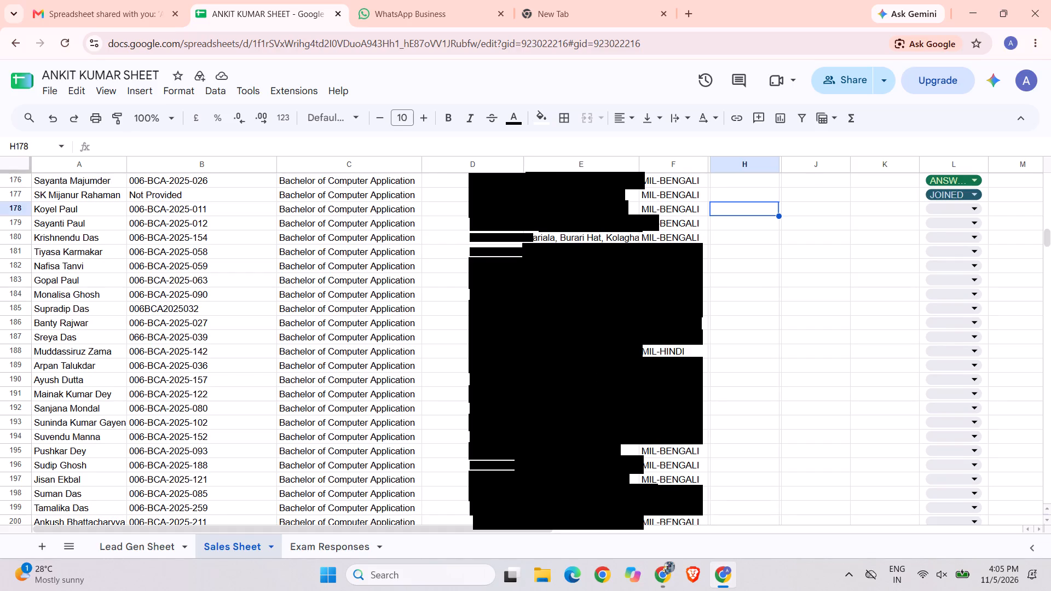
click(956, 211)
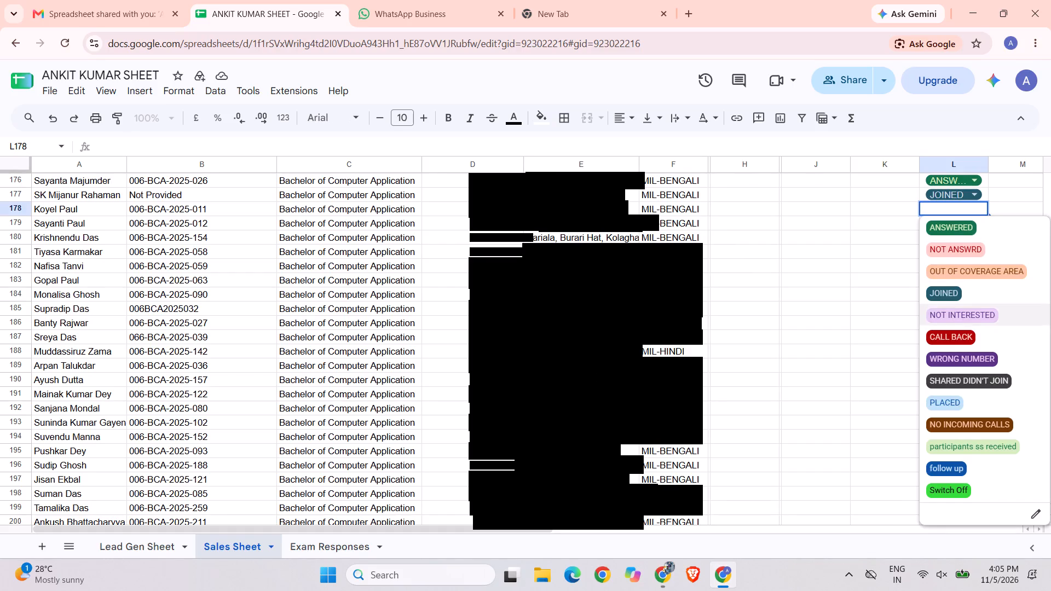
click(937, 294)
click(875, 221)
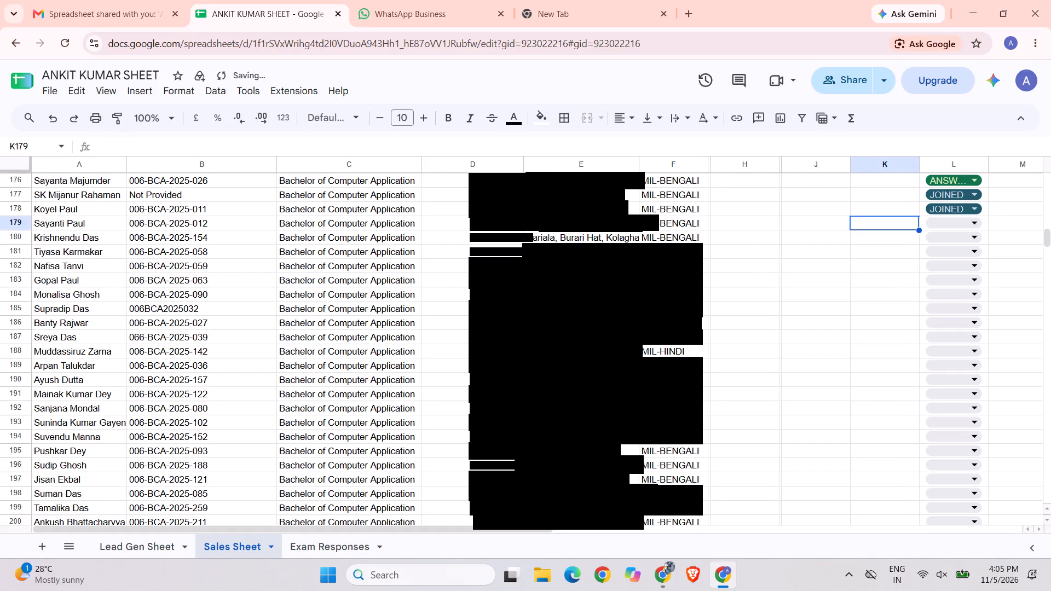
click(945, 221)
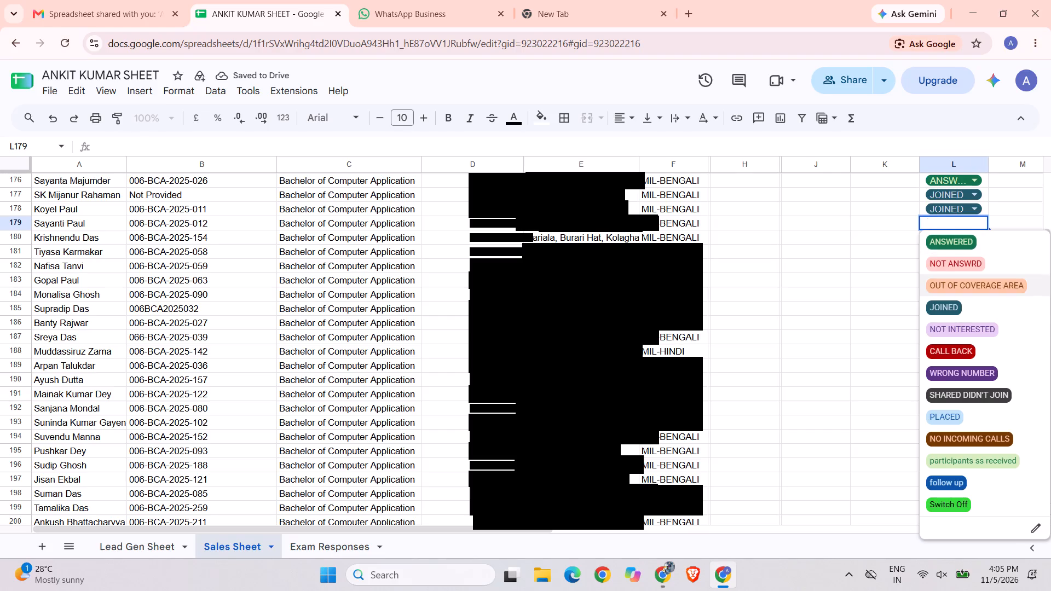
click(940, 310)
Select the phone number cell of the candidate in row 180 of the Sales Sheet.
click(886, 240)
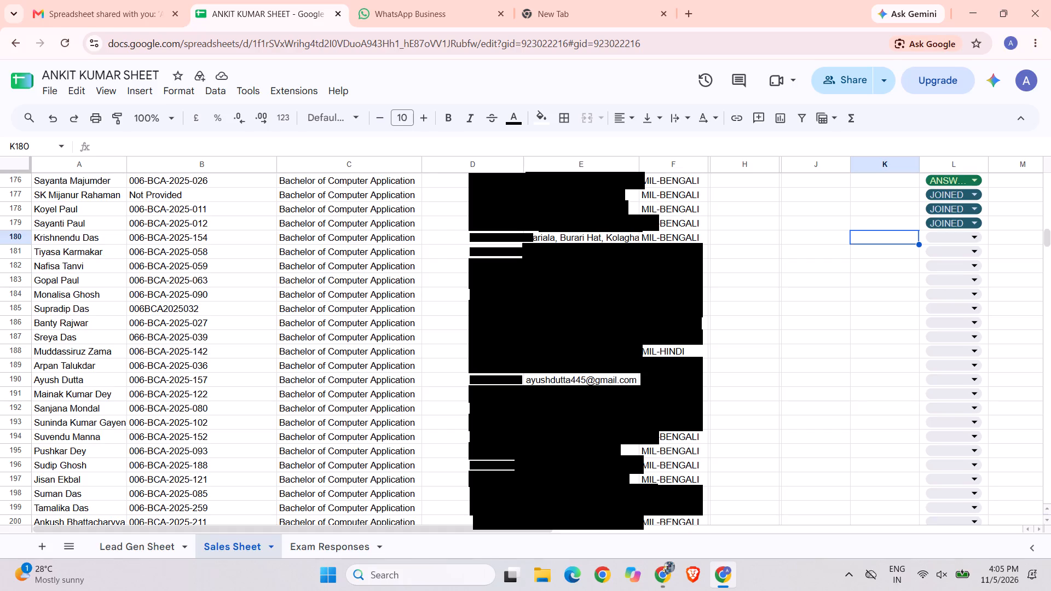
click(483, 240)
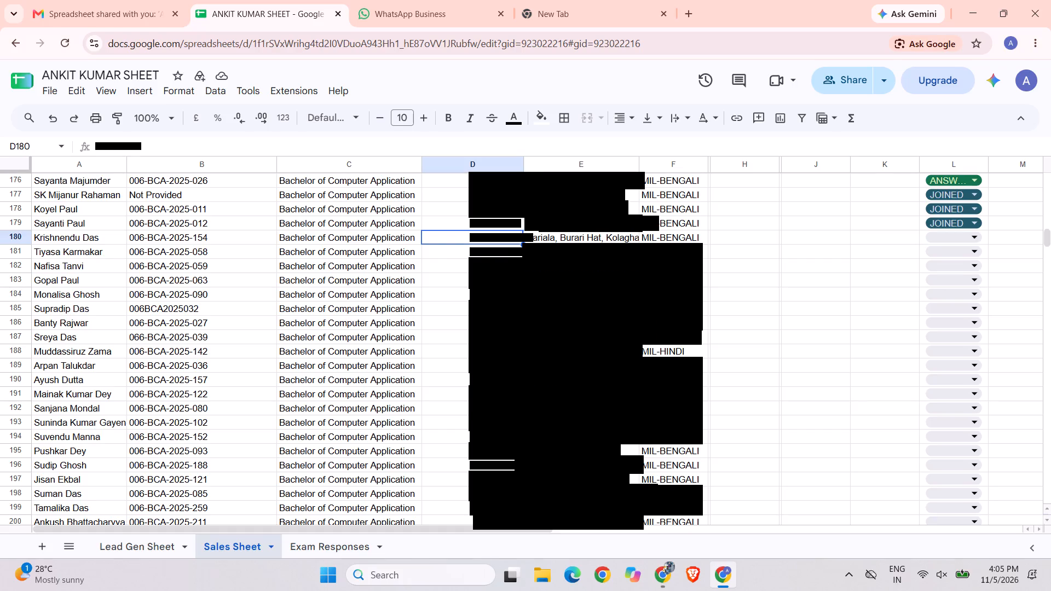
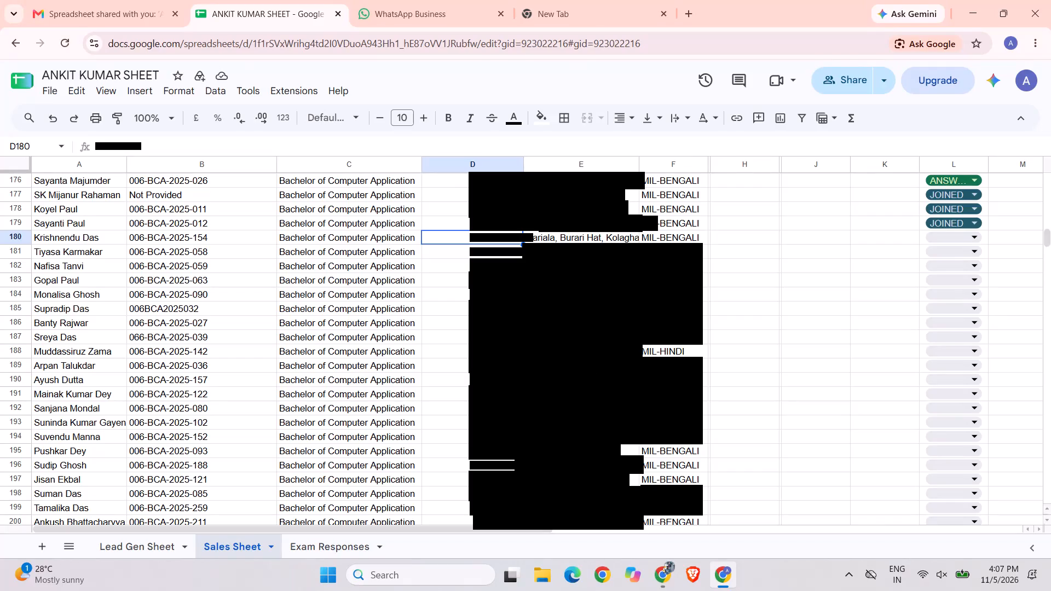
Select the phone number cell of the candidate in row 181 of the Sales Sheet.
click(478, 246)
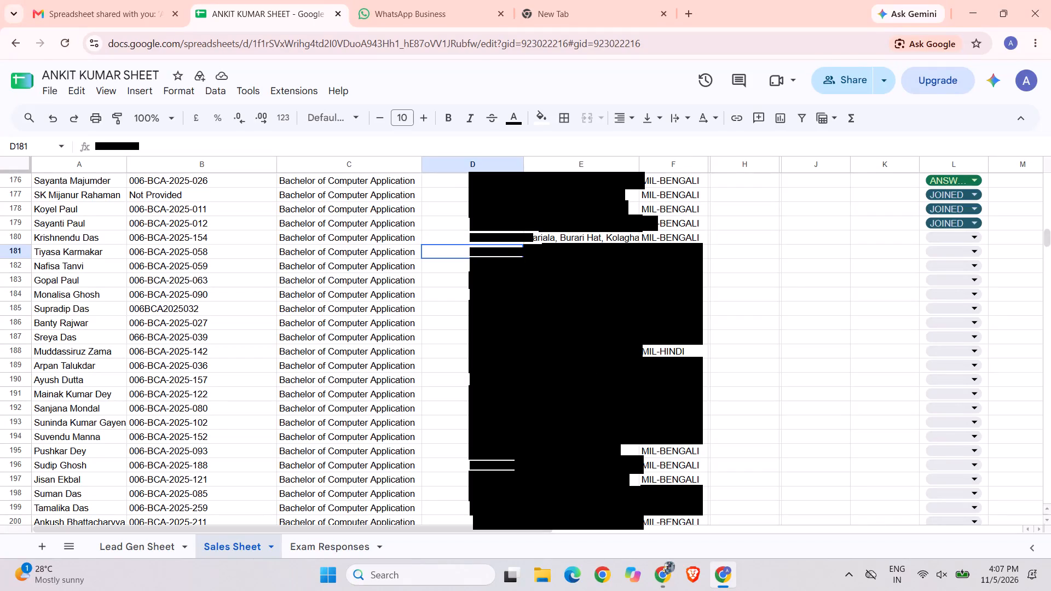
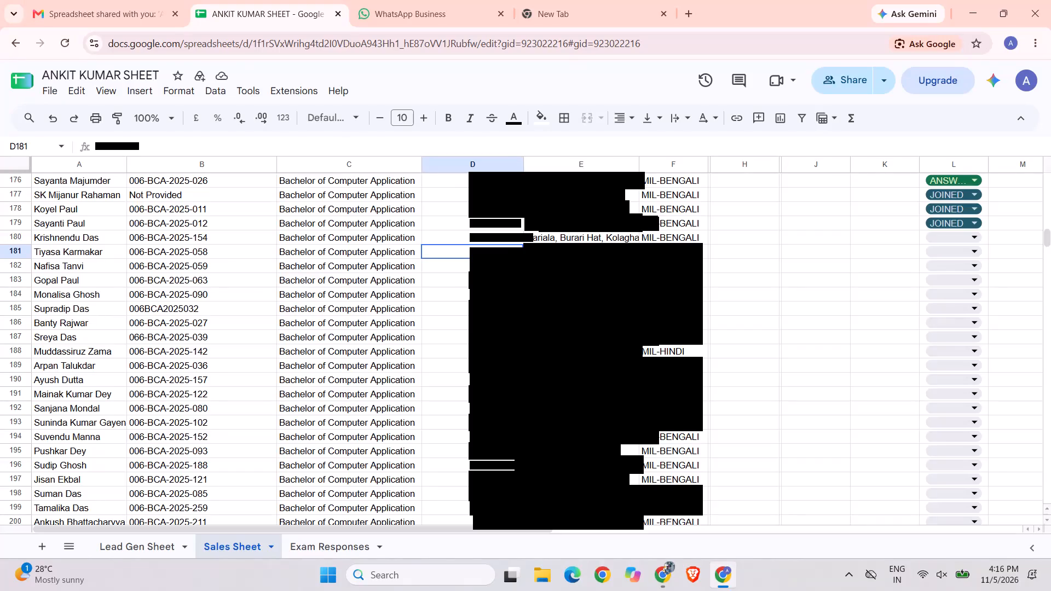
Set the call status in column L of row 181 in the Sales Sheet to NOT ANSWRD.
click(979, 251)
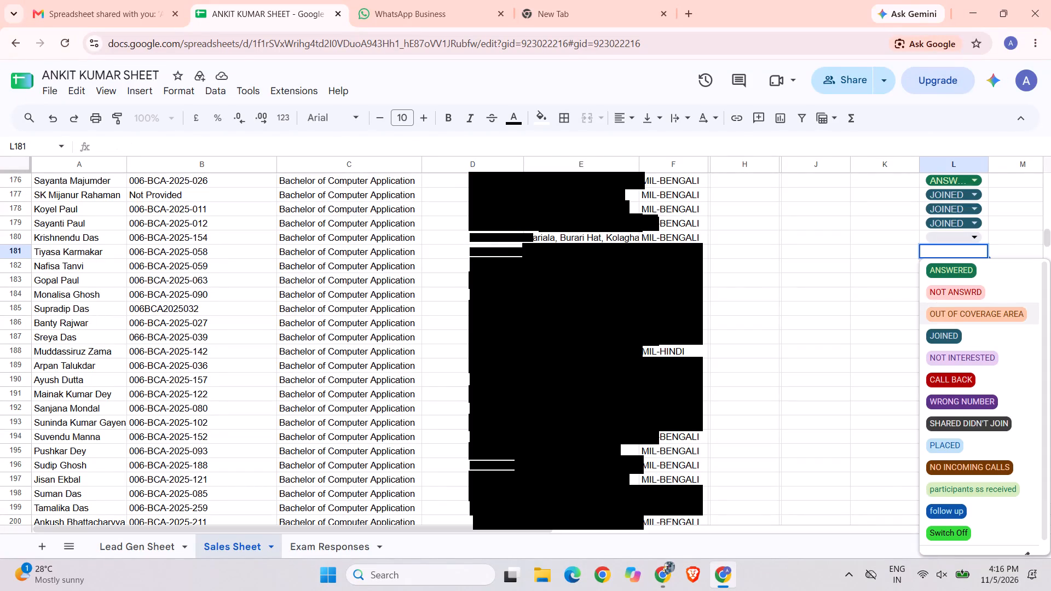
click(951, 288)
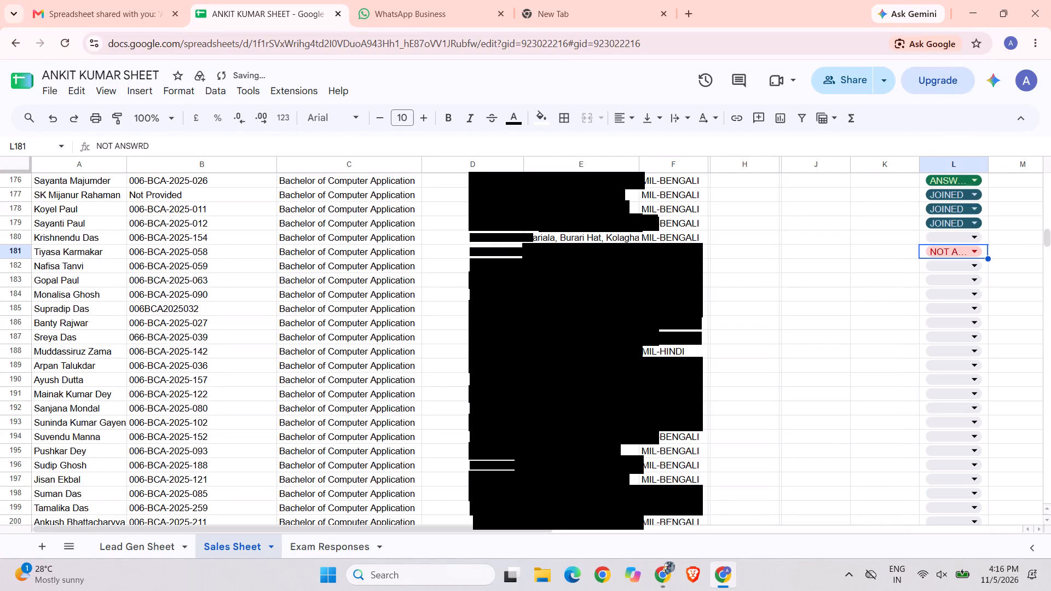
click(898, 241)
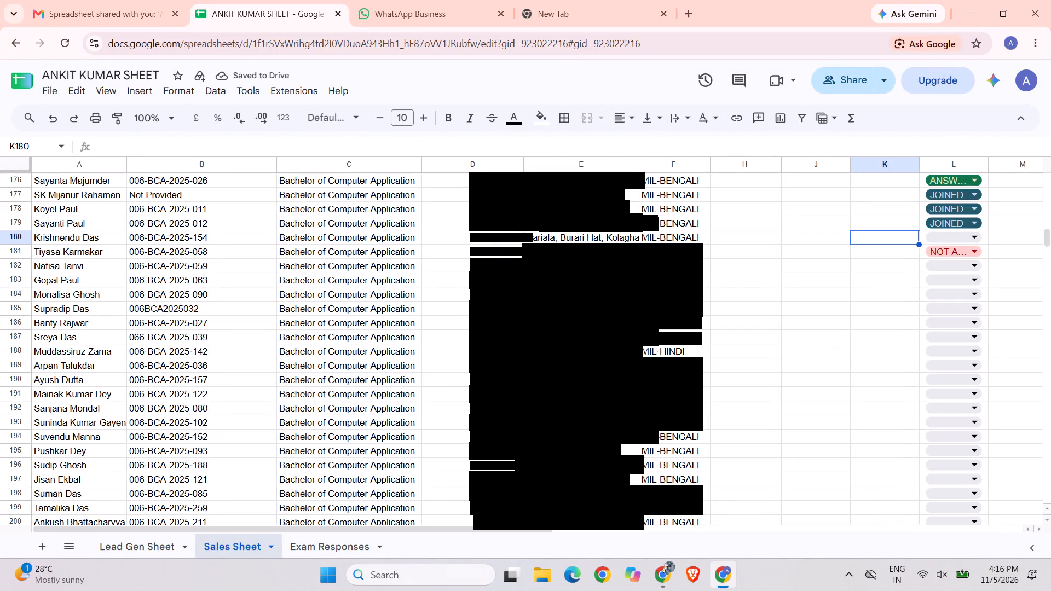
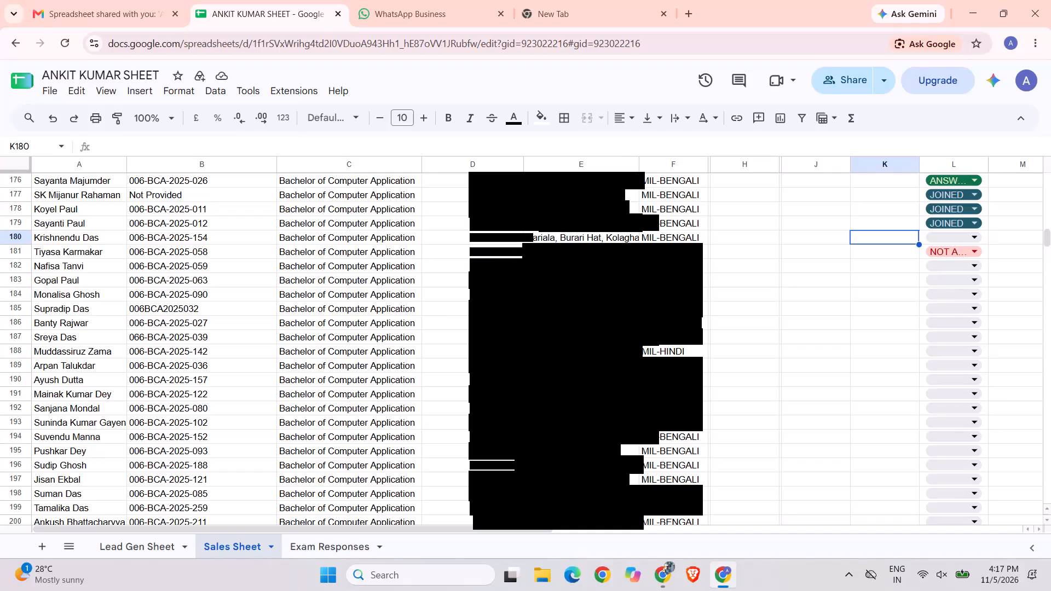
Consult the column D entry of row 182 in the Sales Sheet and set its column L call status to NOT ANSWRD.
click(888, 266)
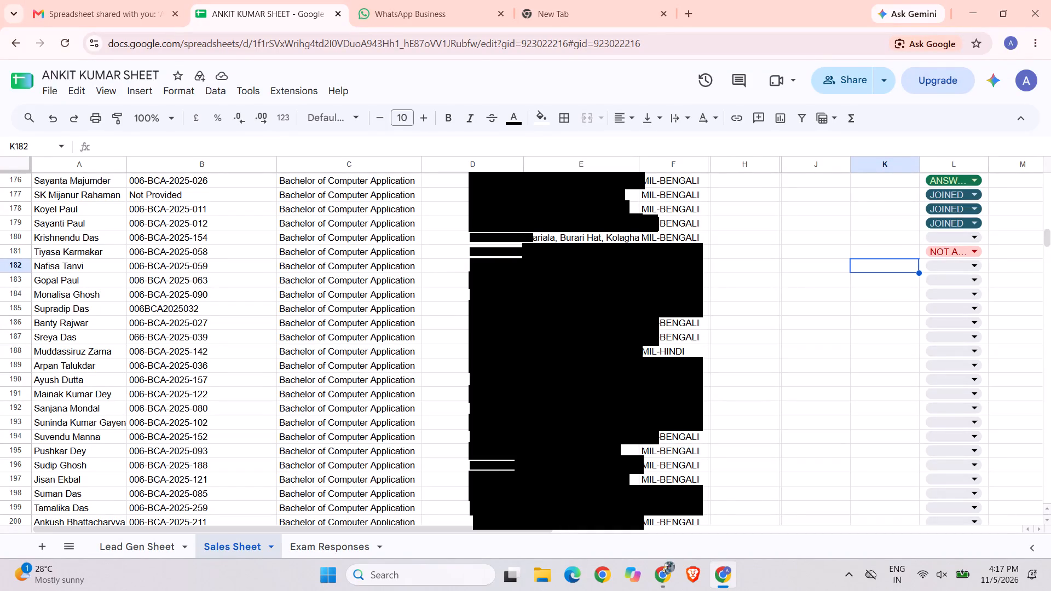
click(485, 269)
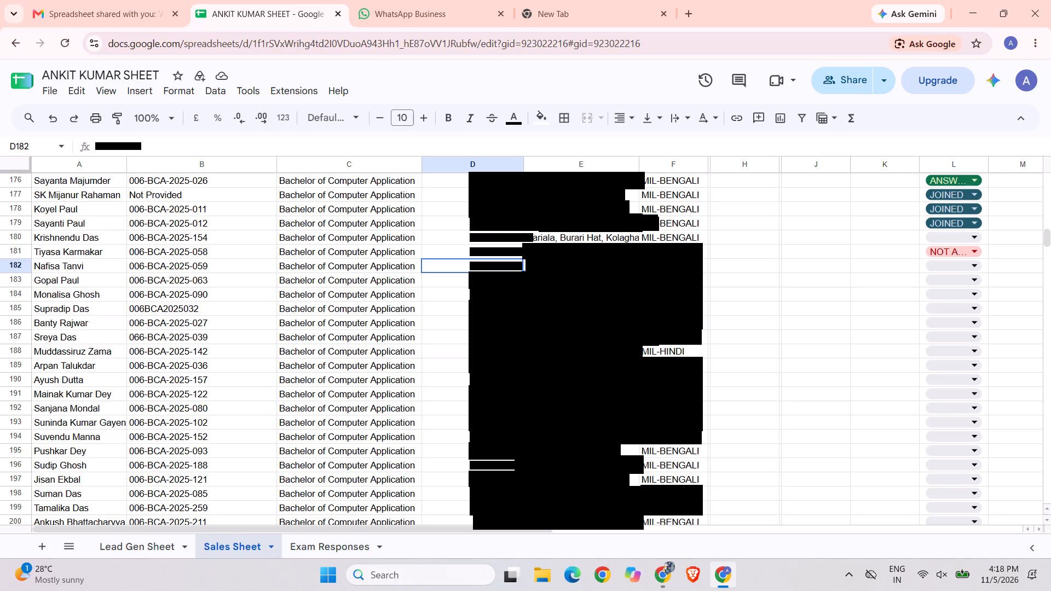
drag(961, 260, 955, 265)
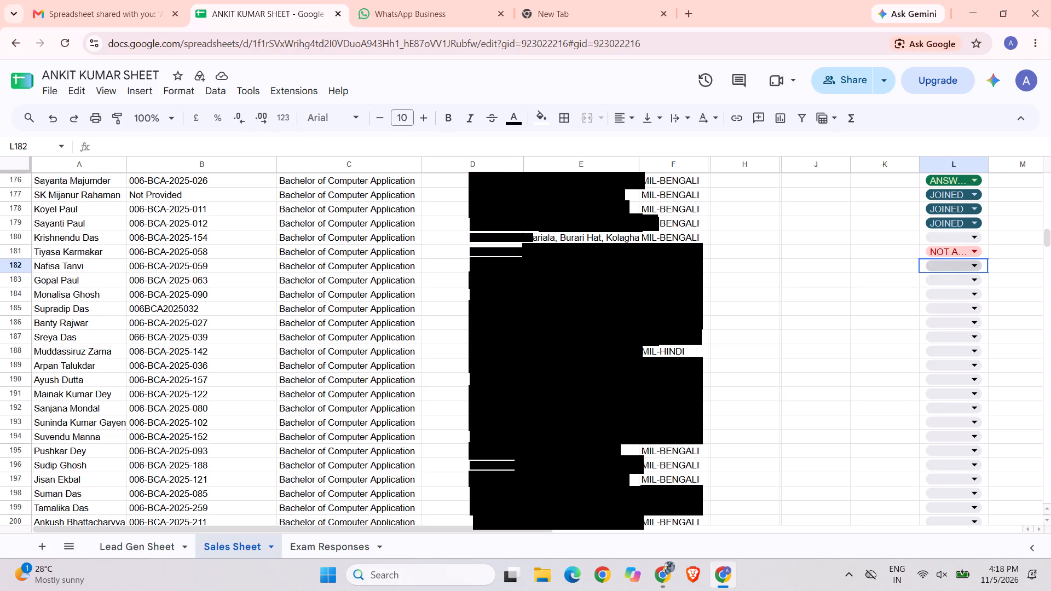
drag(955, 265, 955, 266)
click(955, 266)
click(951, 313)
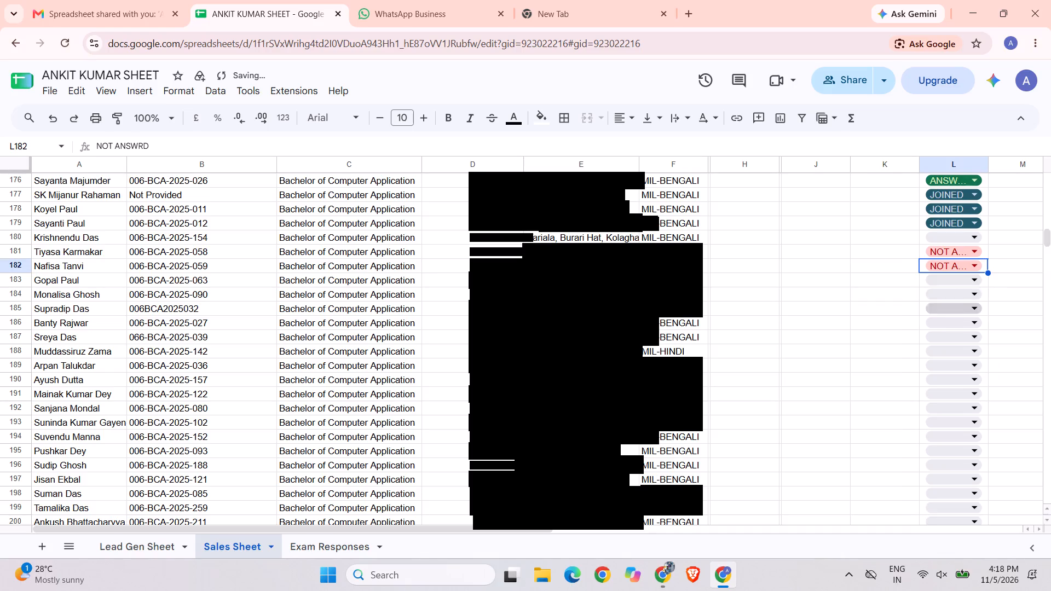
Consult the column D entry of row 183 and set its column L call status to NOT ANSWRD.
click(885, 280)
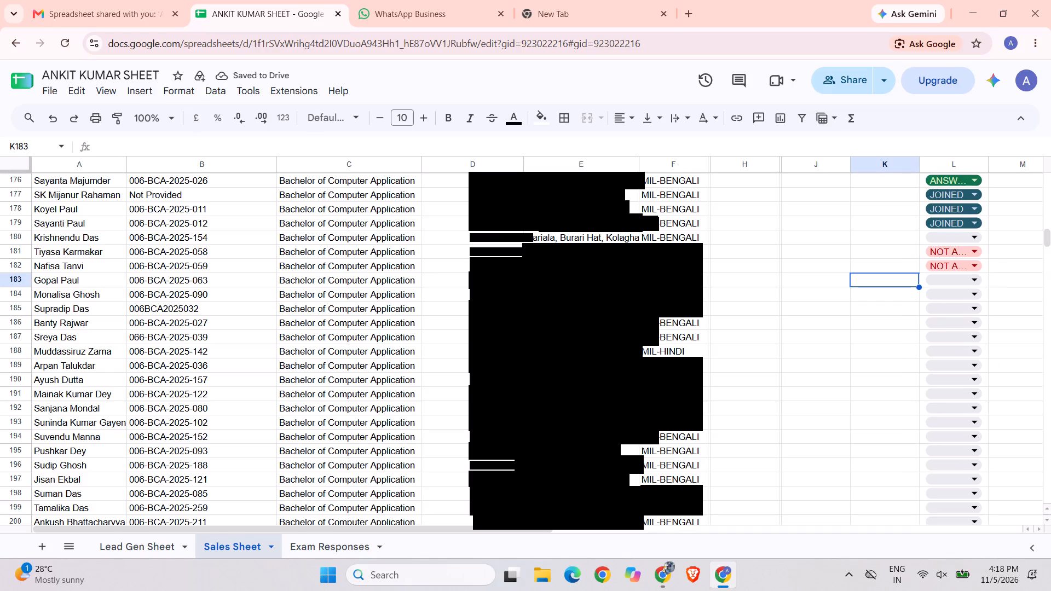
click(503, 283)
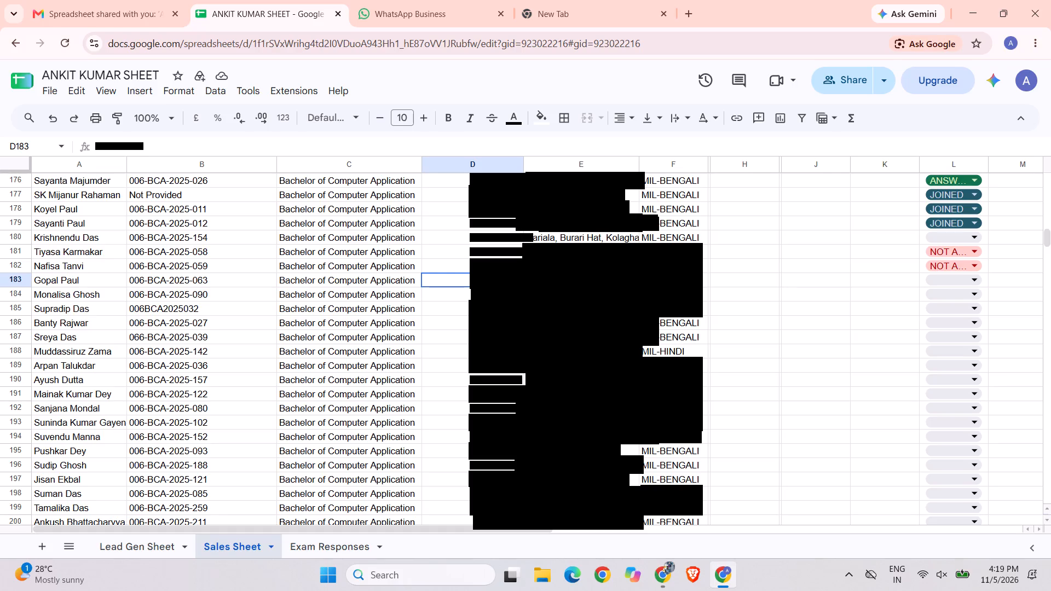
click(953, 276)
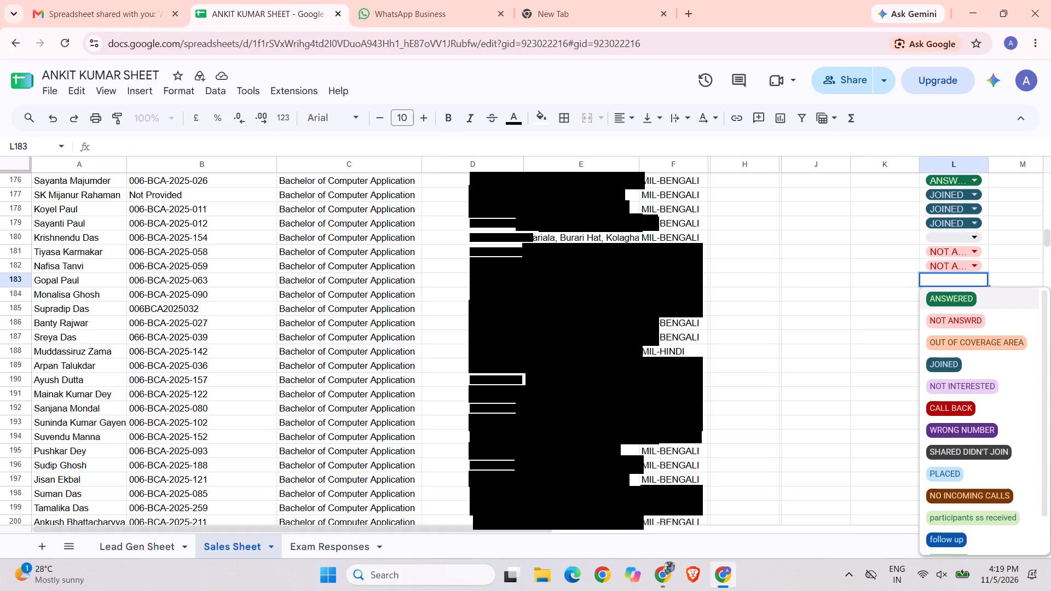
click(950, 322)
Consult the column D entry of row 184 in the Sales Sheet.
click(843, 300)
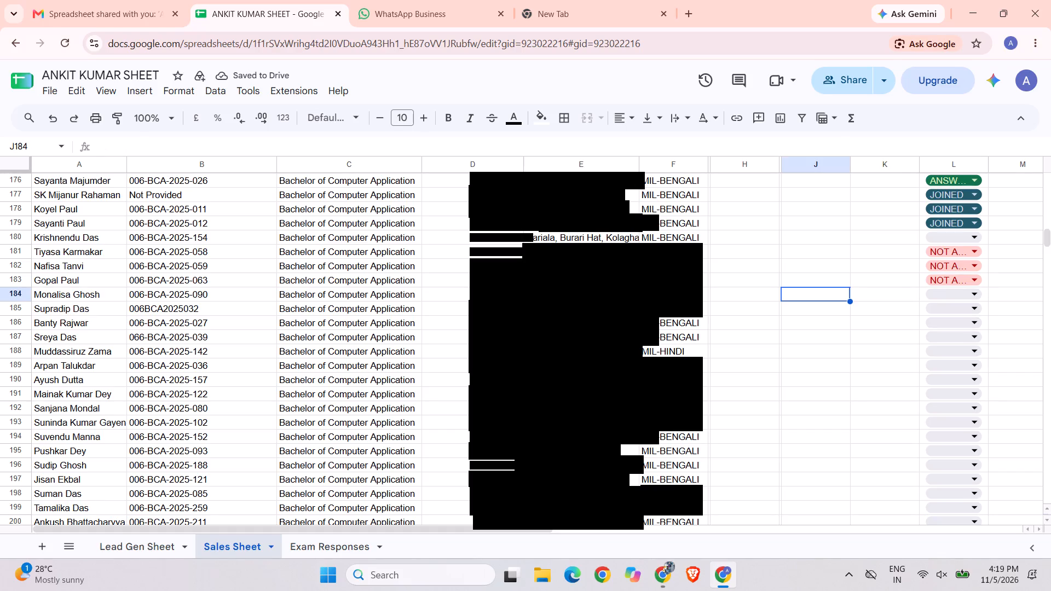
click(486, 294)
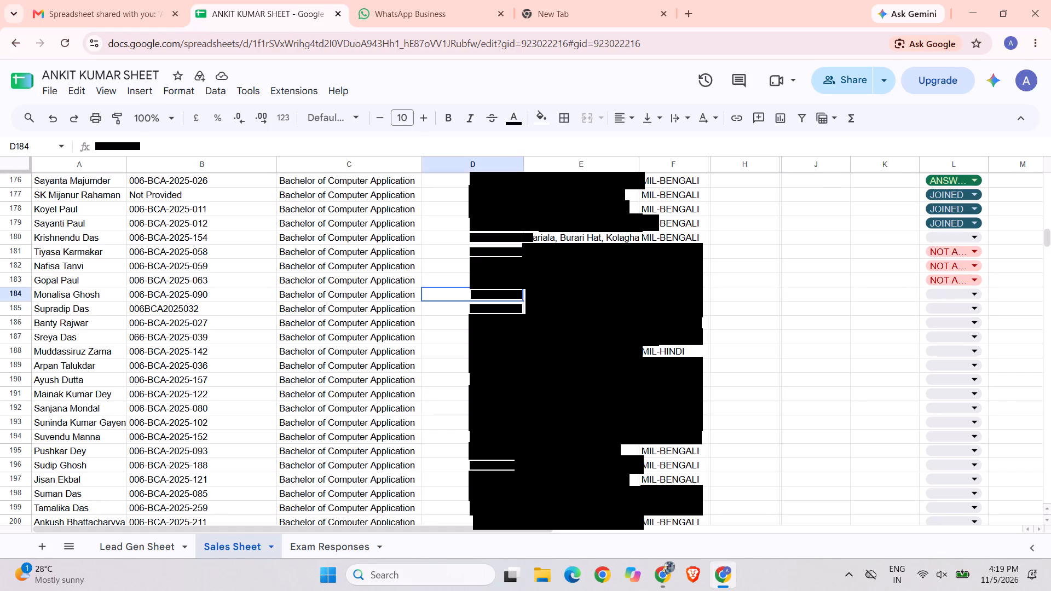
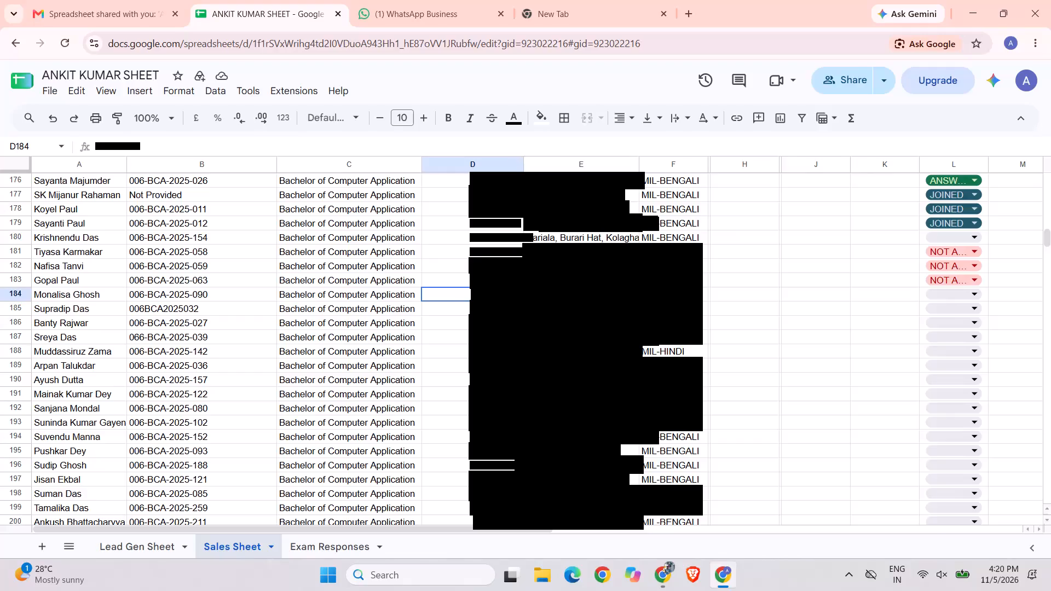
Consult the column D entry of row 185 in the Sales Sheet.
click(499, 311)
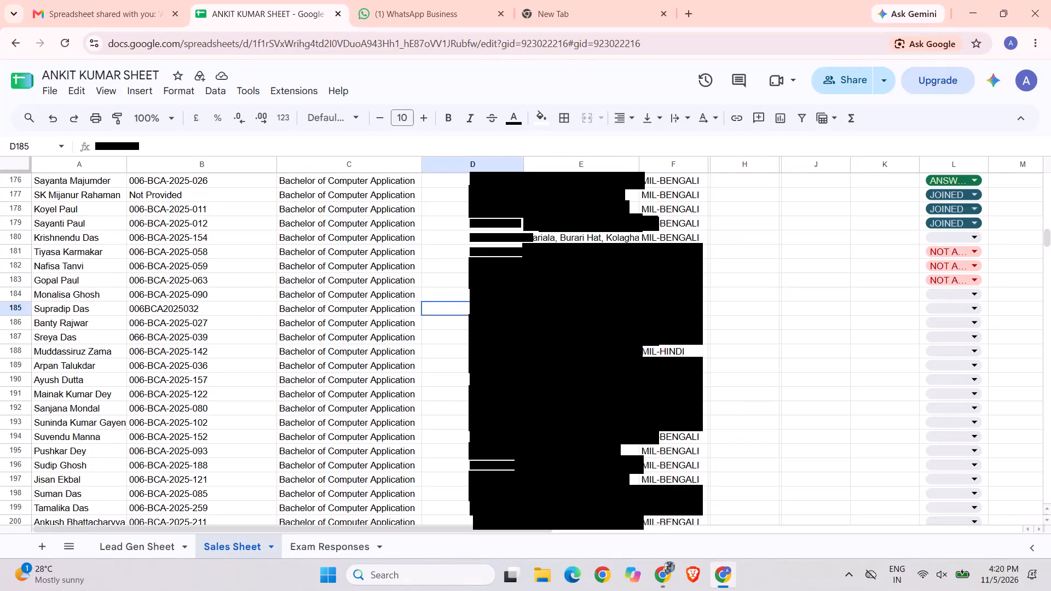
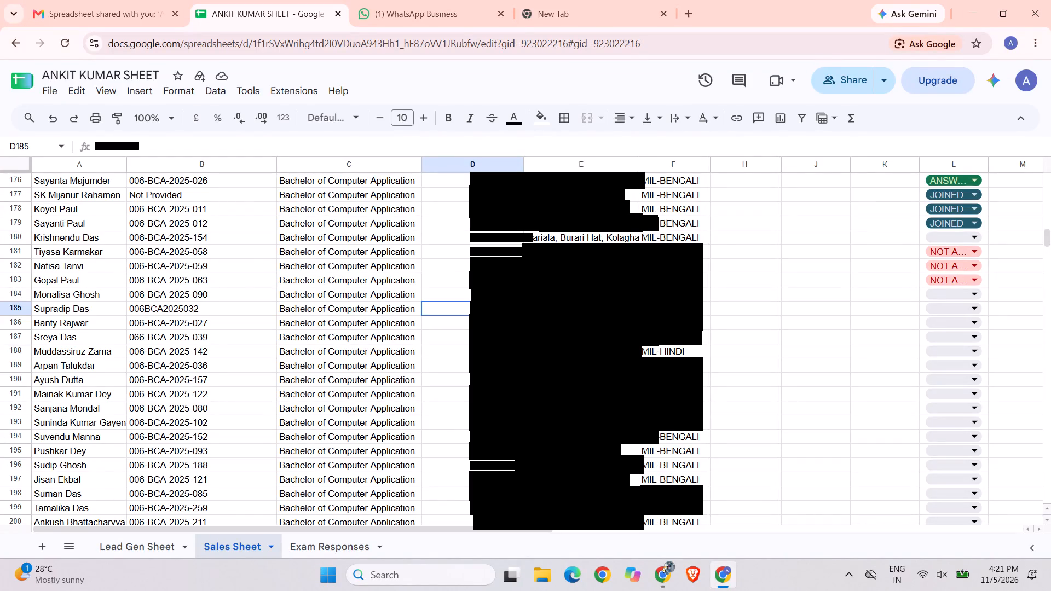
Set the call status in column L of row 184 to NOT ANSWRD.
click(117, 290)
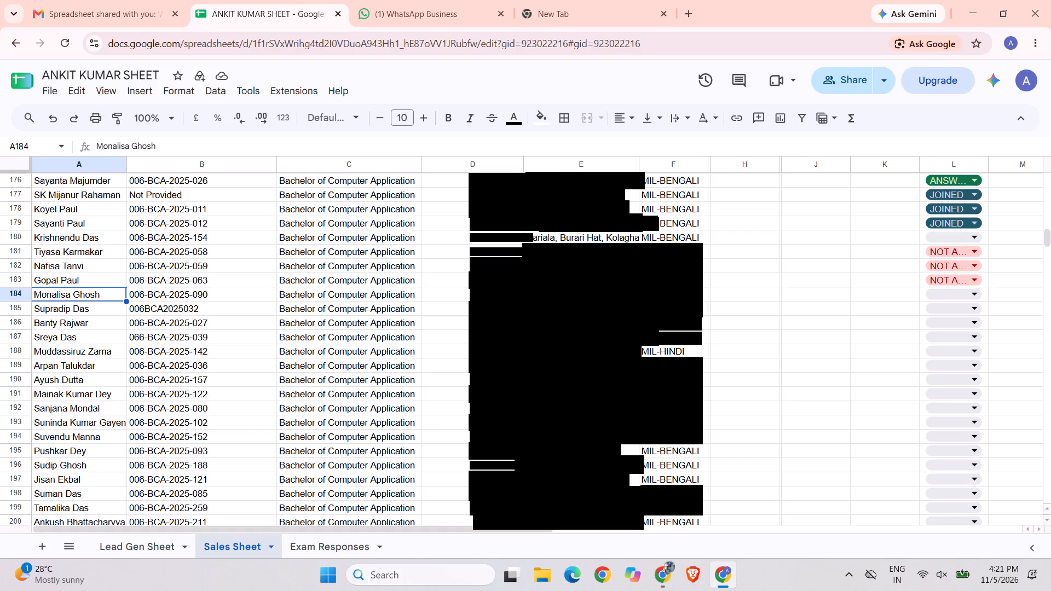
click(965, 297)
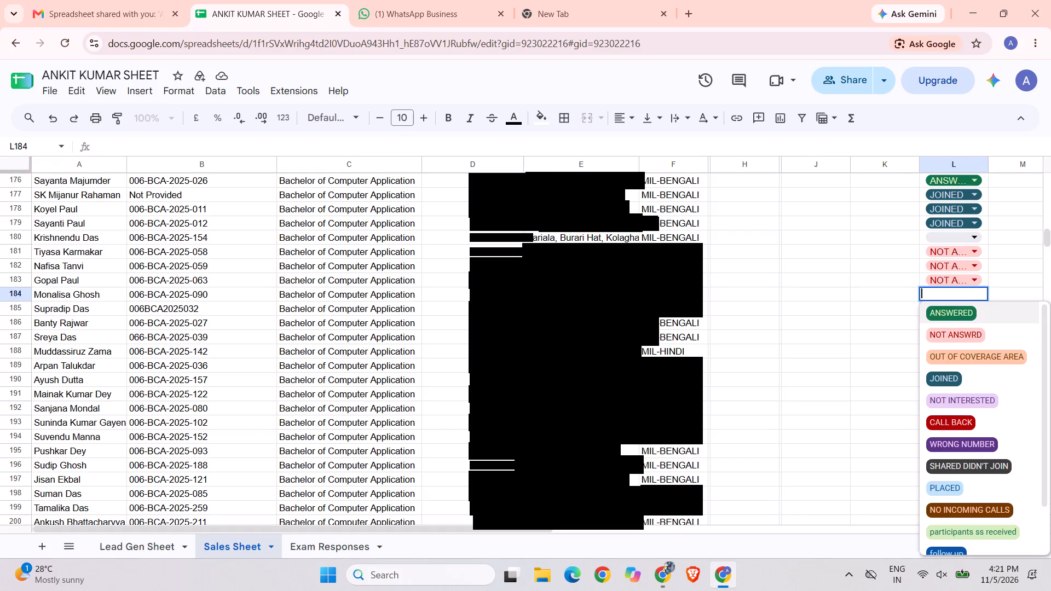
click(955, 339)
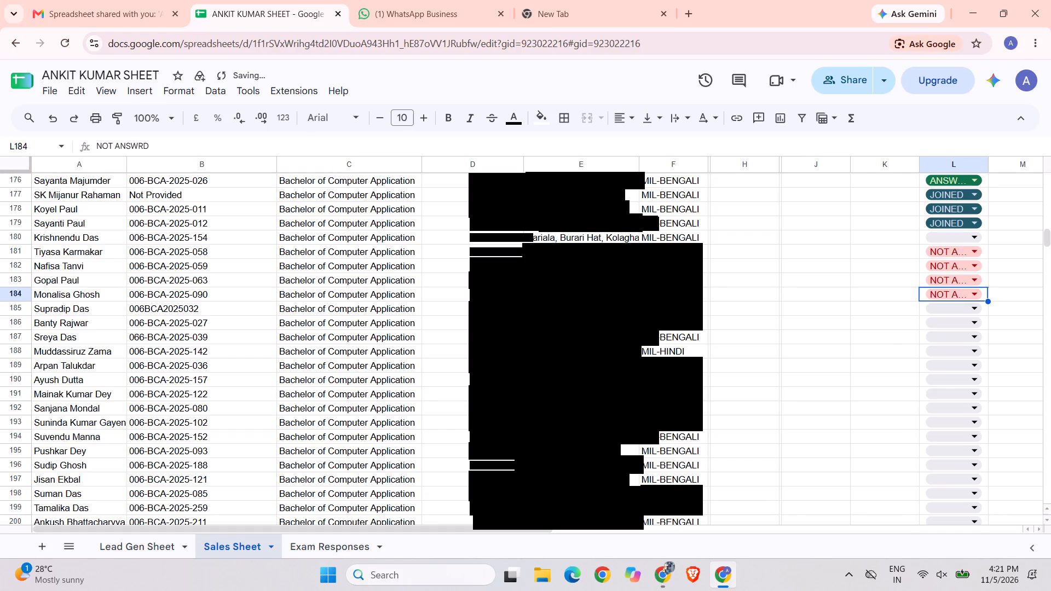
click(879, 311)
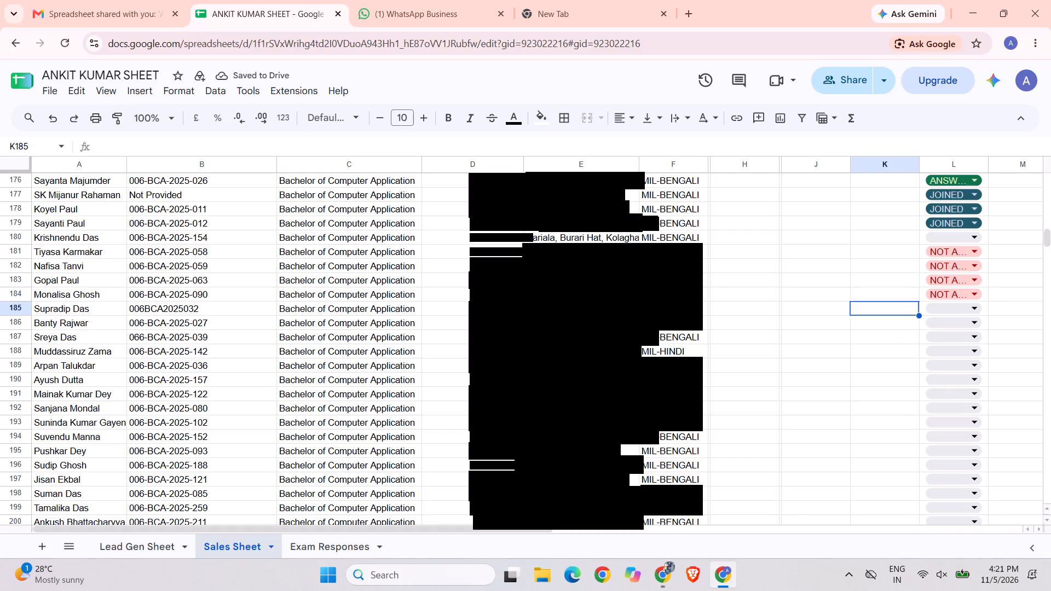
Change the call status in column L of row 184 to CALL BACK.
click(947, 290)
click(954, 421)
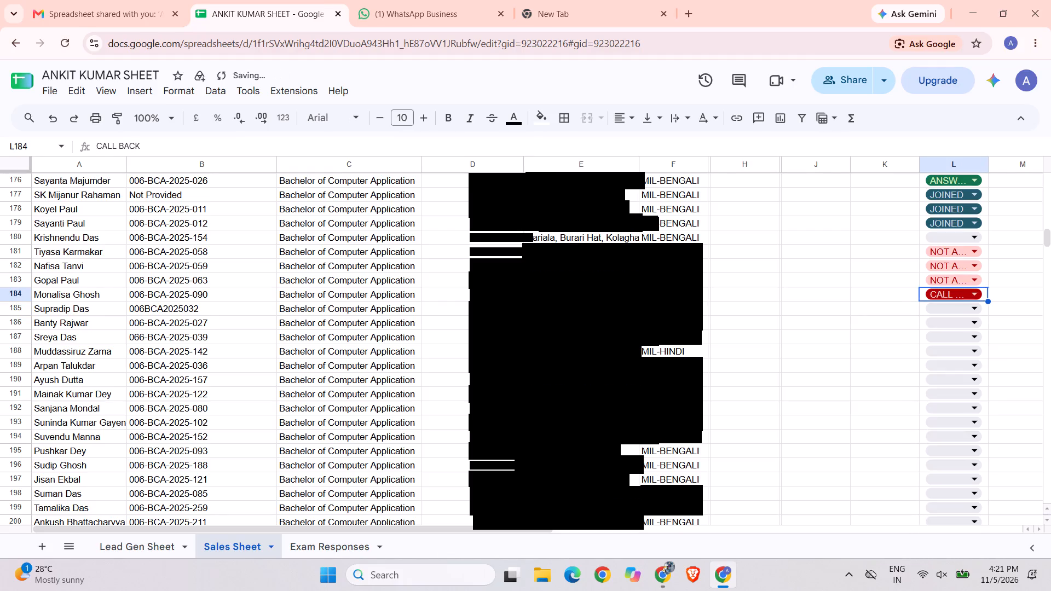
click(882, 308)
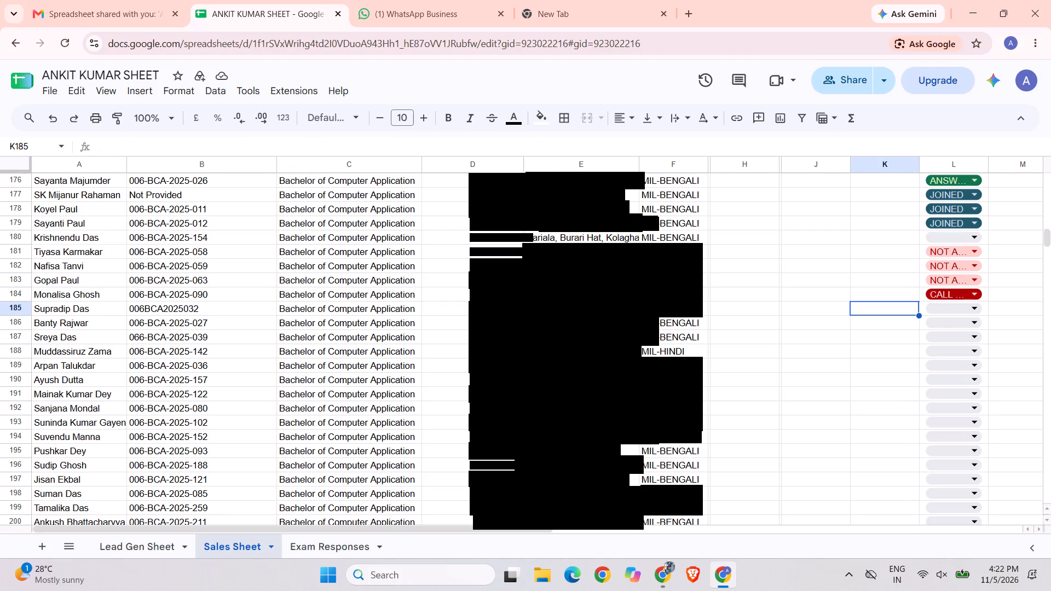
Consult the column D entry of row 185 in the Sales Sheet.
click(487, 312)
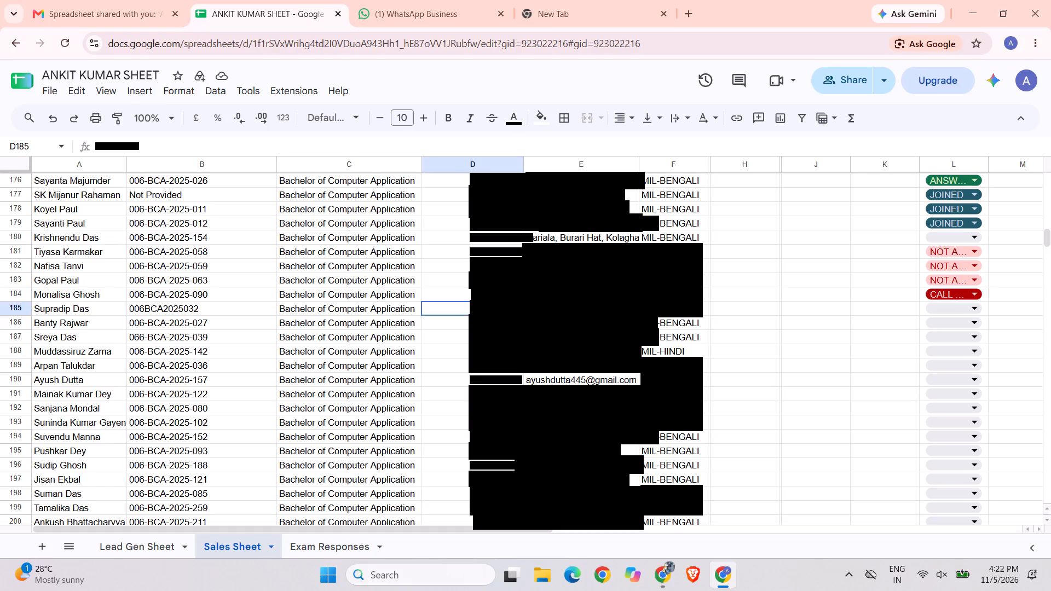
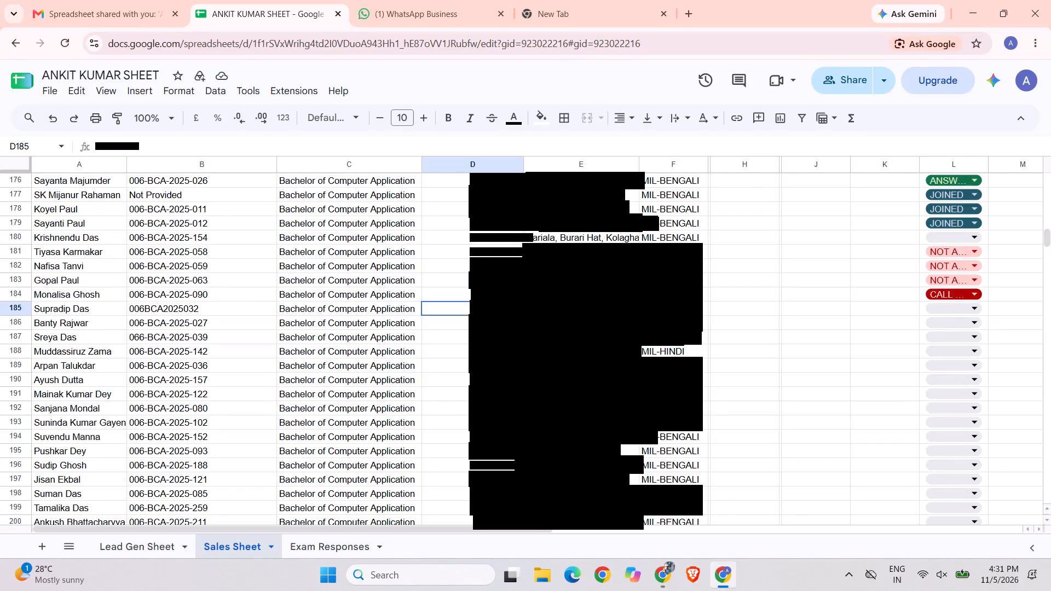
Set the call status in column L of rows 185, 186 and 187 to ANSWERED.
click(945, 313)
click(950, 331)
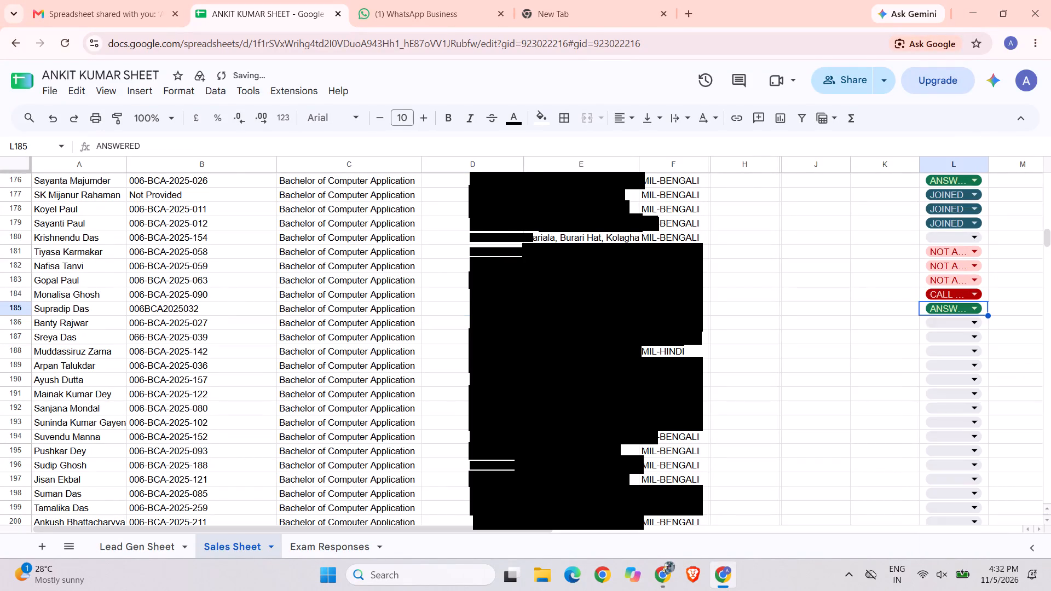
click(949, 320)
click(945, 343)
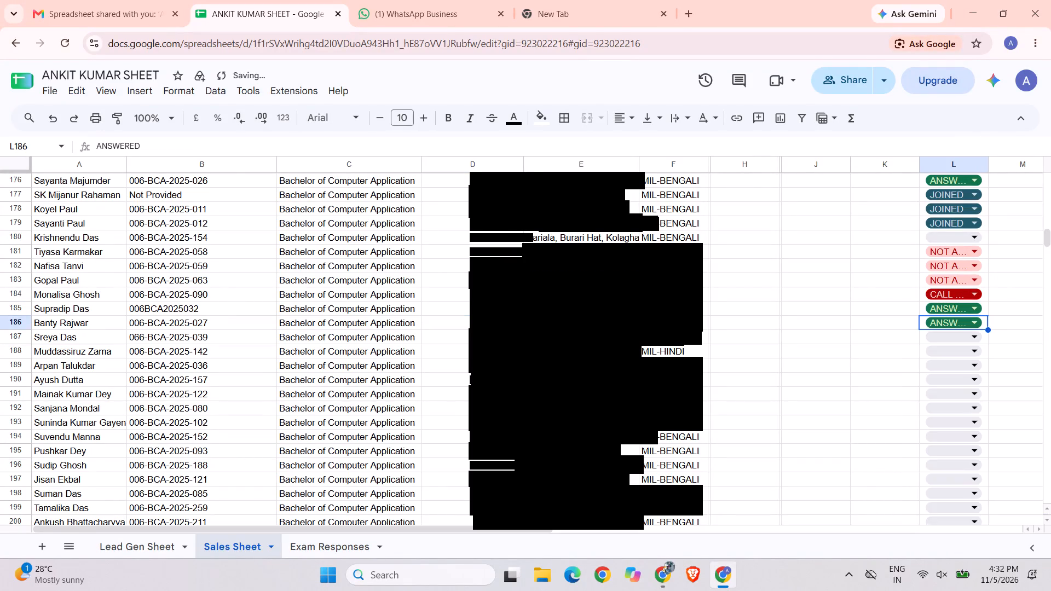
click(957, 338)
click(953, 355)
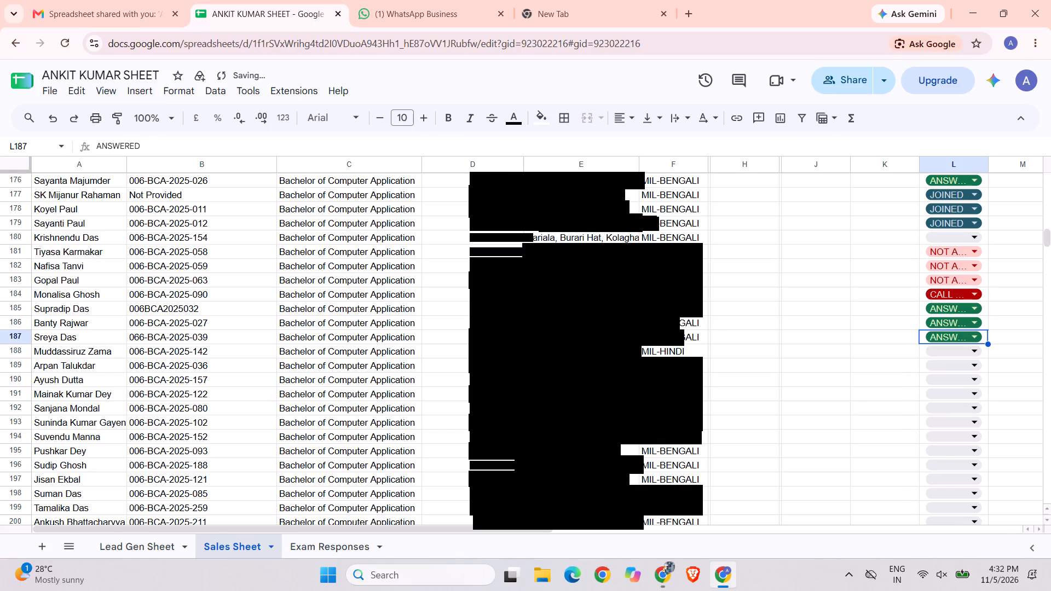
click(892, 350)
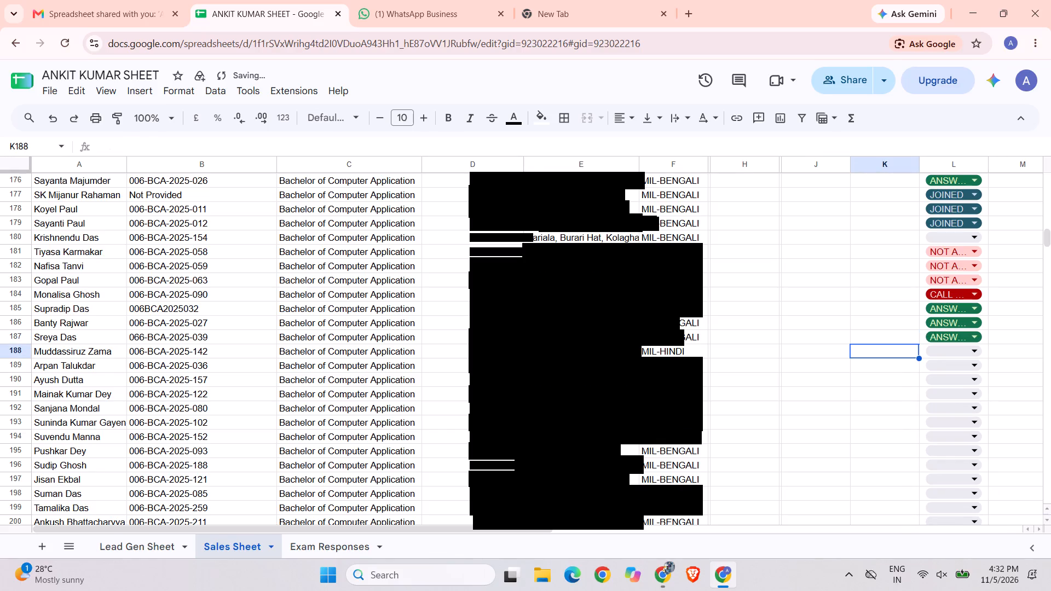
Consult the candidate name in row 187 and the column D entries of rows 187 and 188.
click(77, 340)
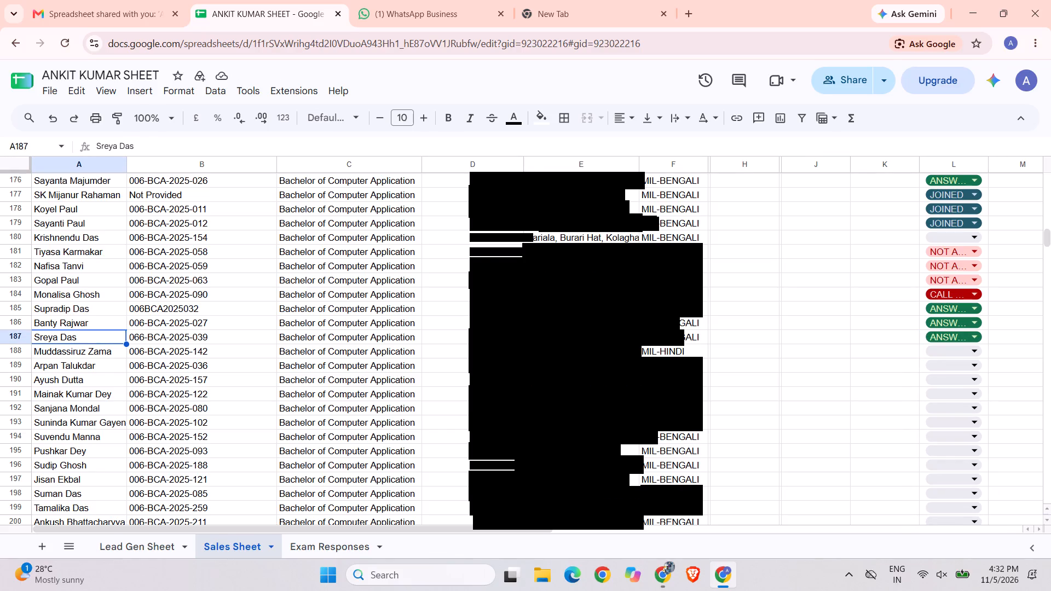
click(500, 334)
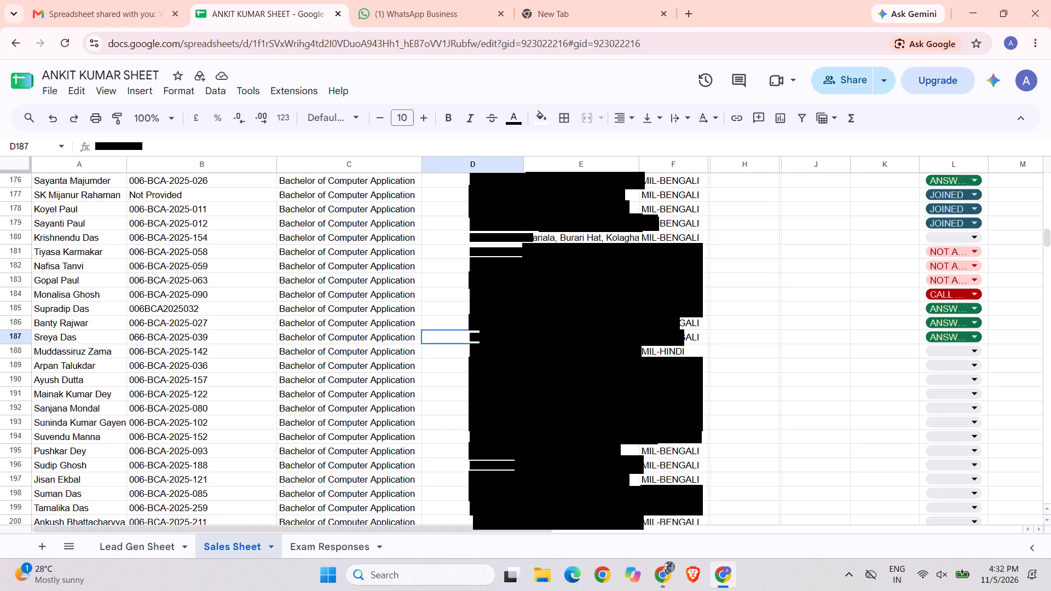
click(483, 350)
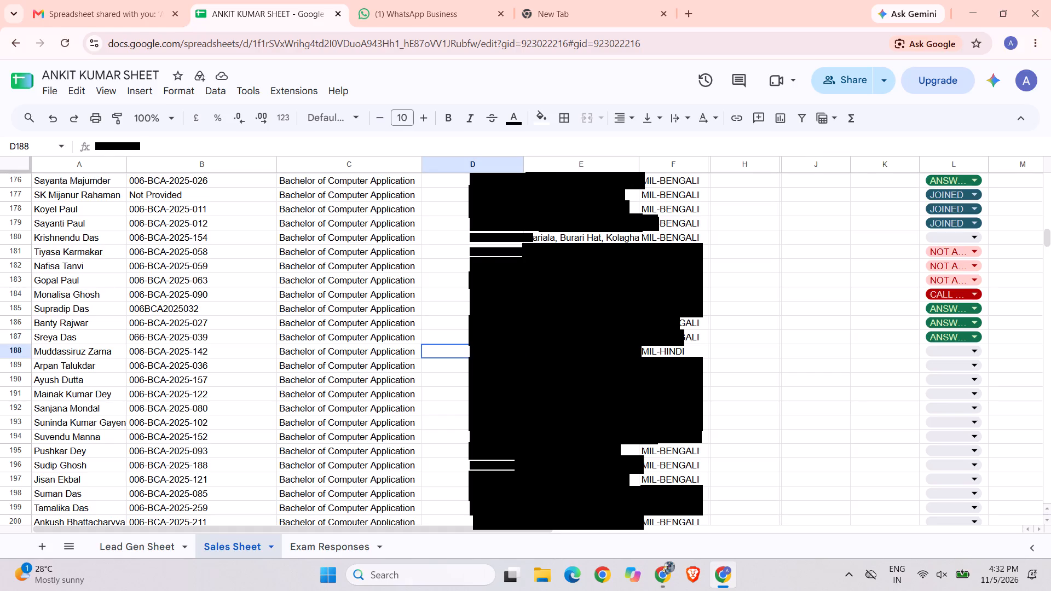
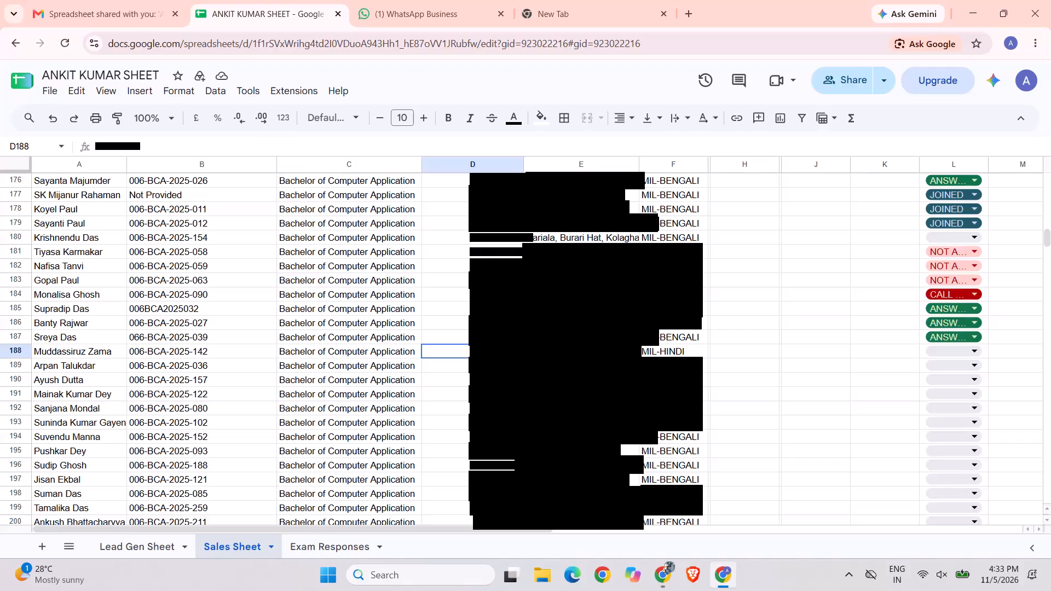
Consult the candidate name, course and column D entry in row 189 of the Sales Sheet.
scroll(785, 388, down, 1)
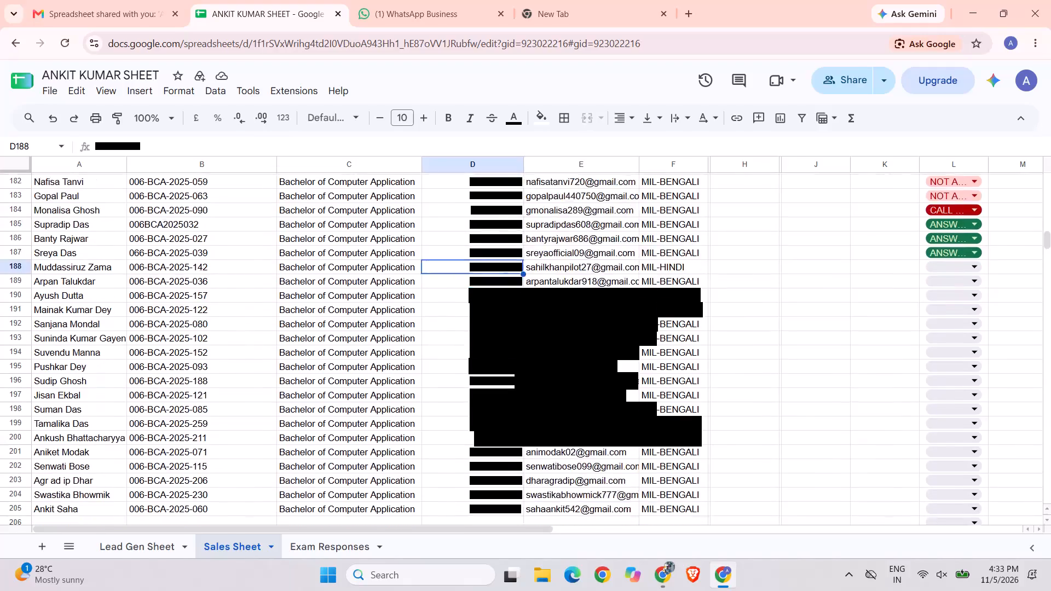
scroll(785, 388, down, 1)
scroll(785, 388, up, 1)
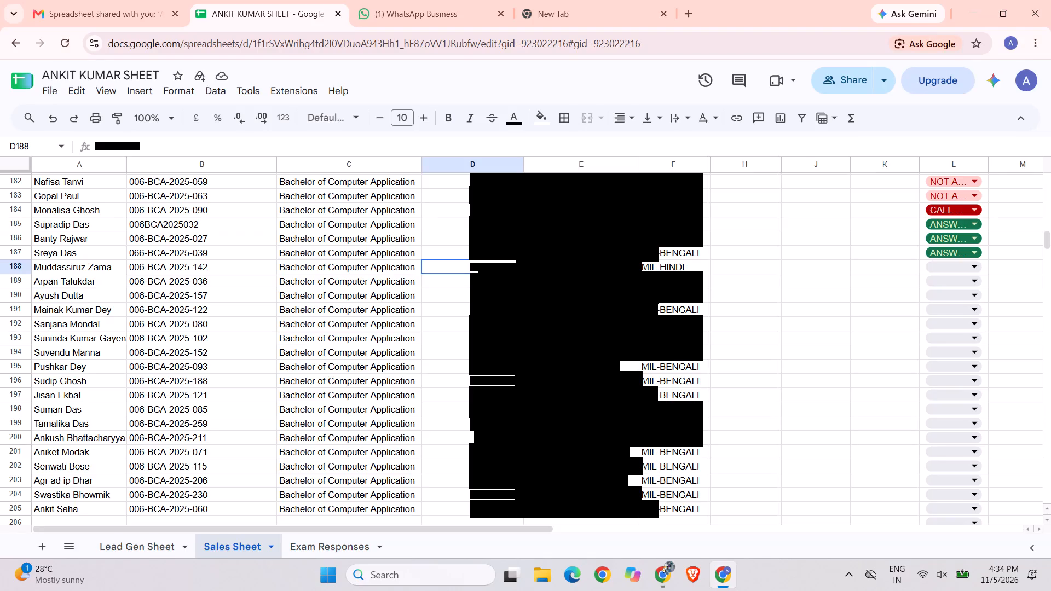
click(106, 277)
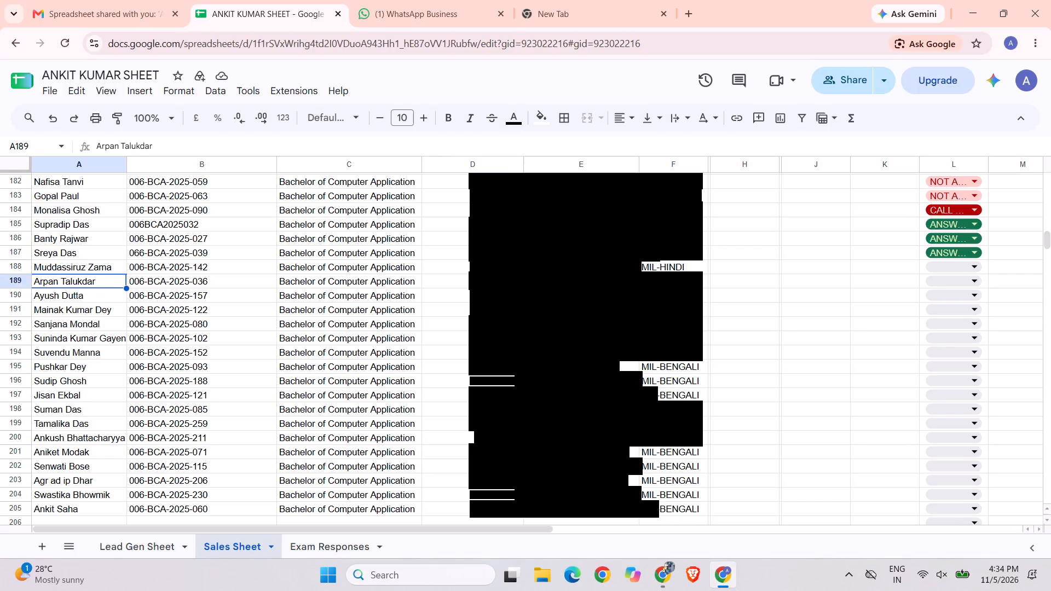
click(340, 277)
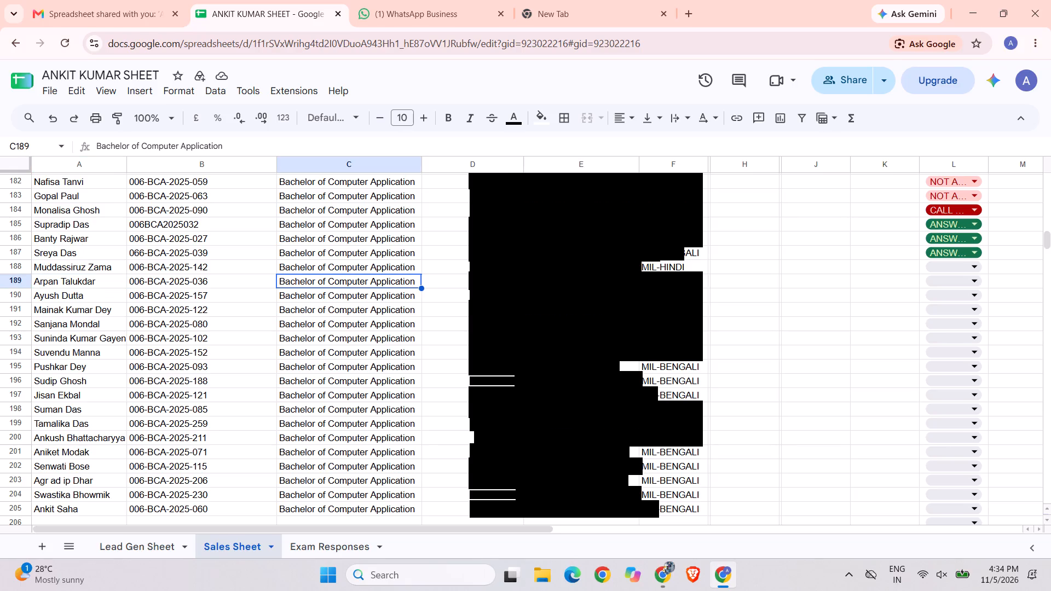
click(487, 281)
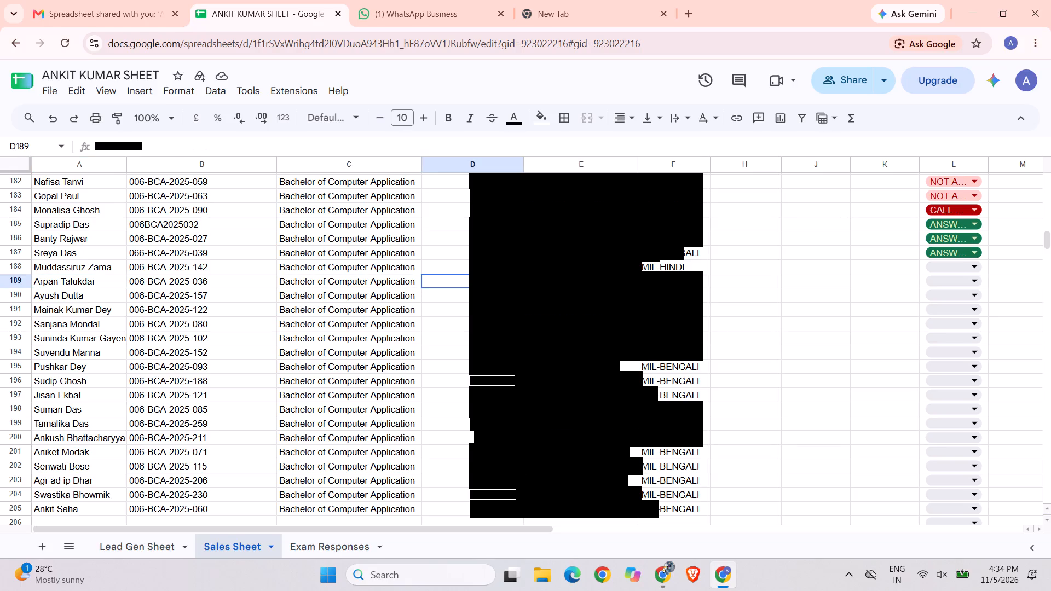
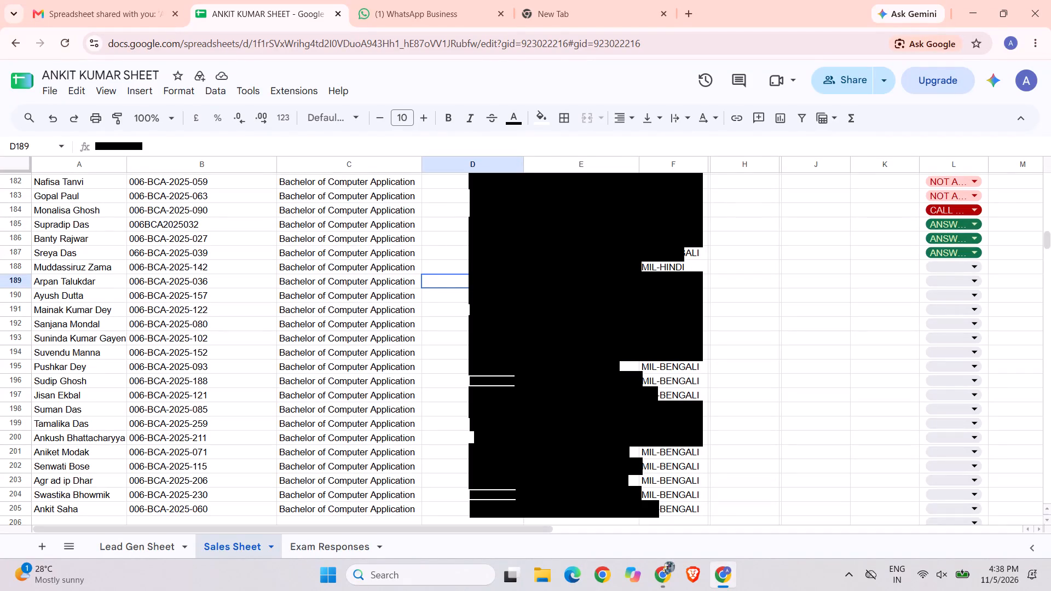
Consult the column D entry for the candidate in row 190 of the Sales Sheet.
click(498, 301)
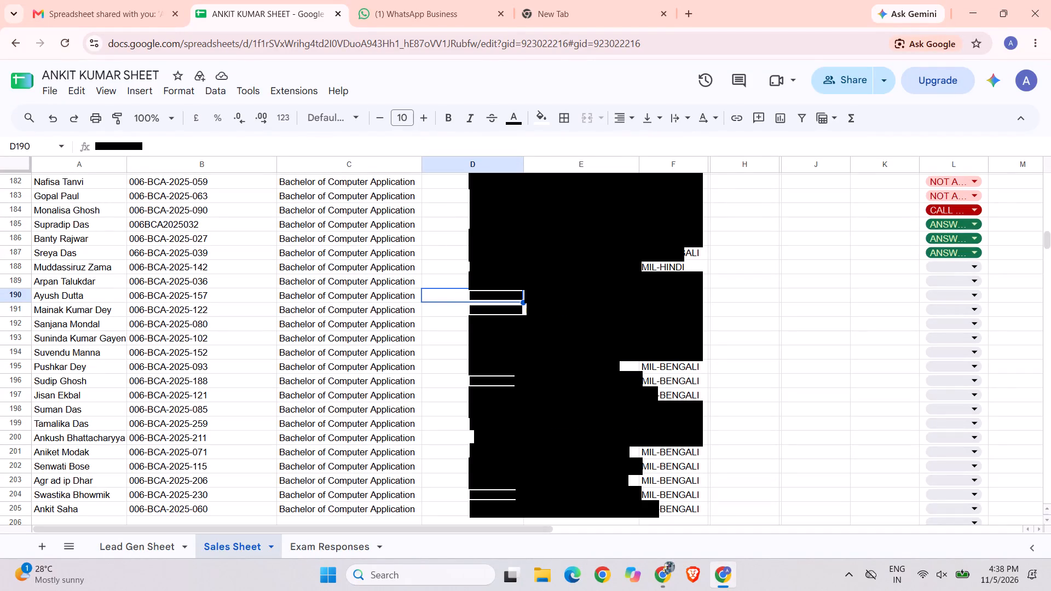